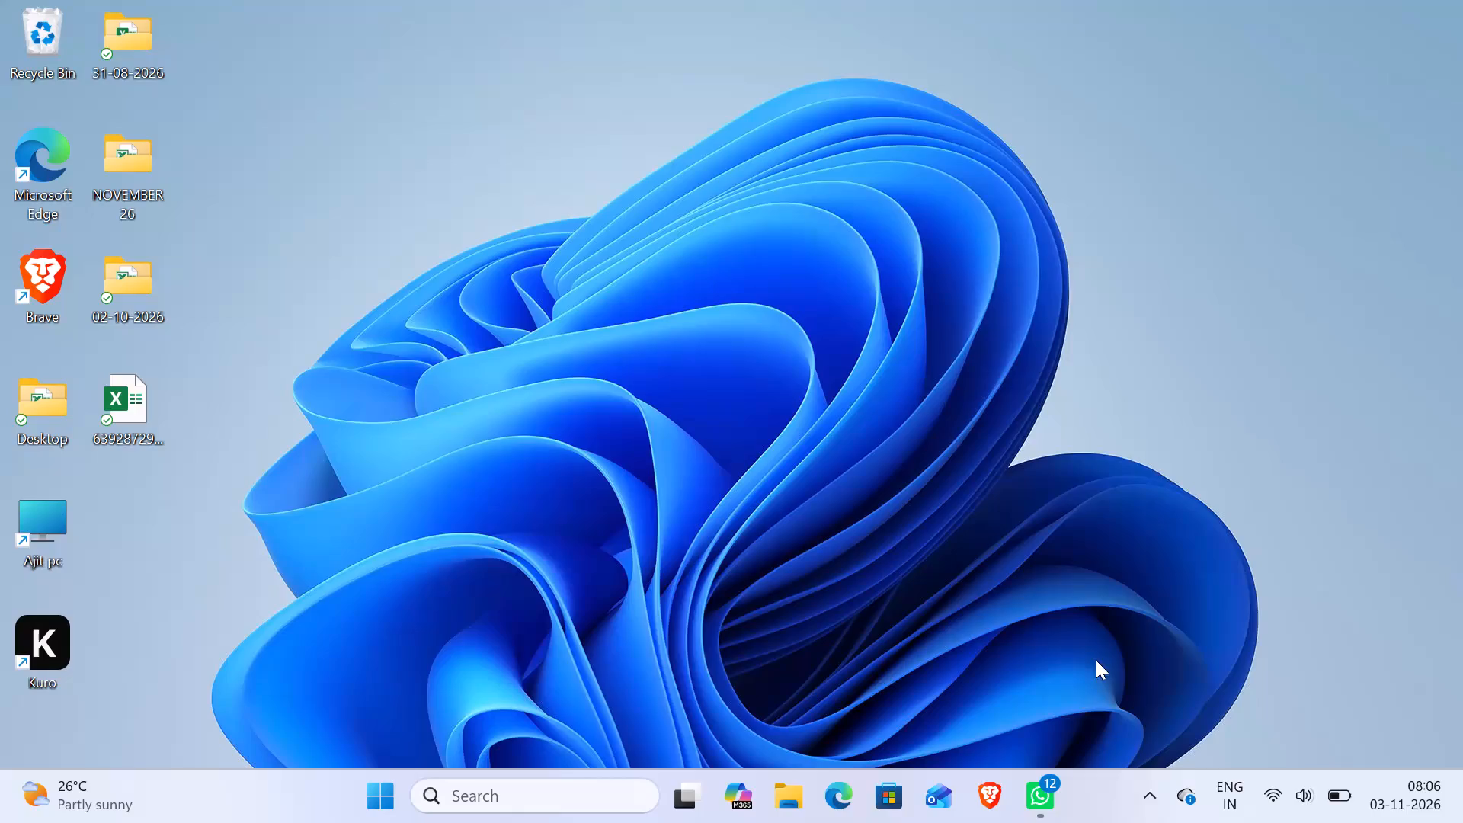
# Launch the Brave browser from the desktop and open the Google home page.
pyautogui.doubleClick(41, 268)
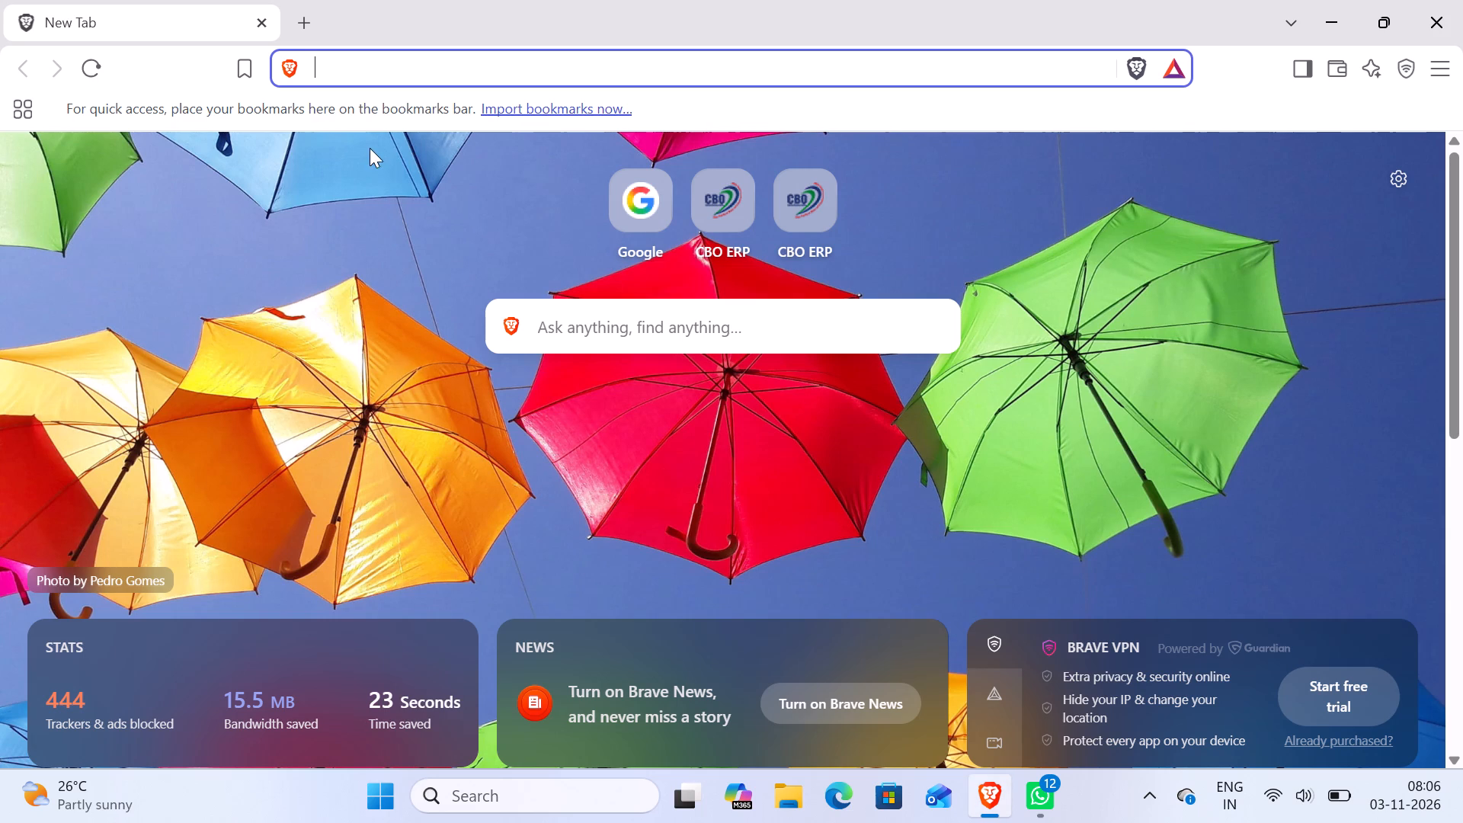
pyautogui.click(642, 187)
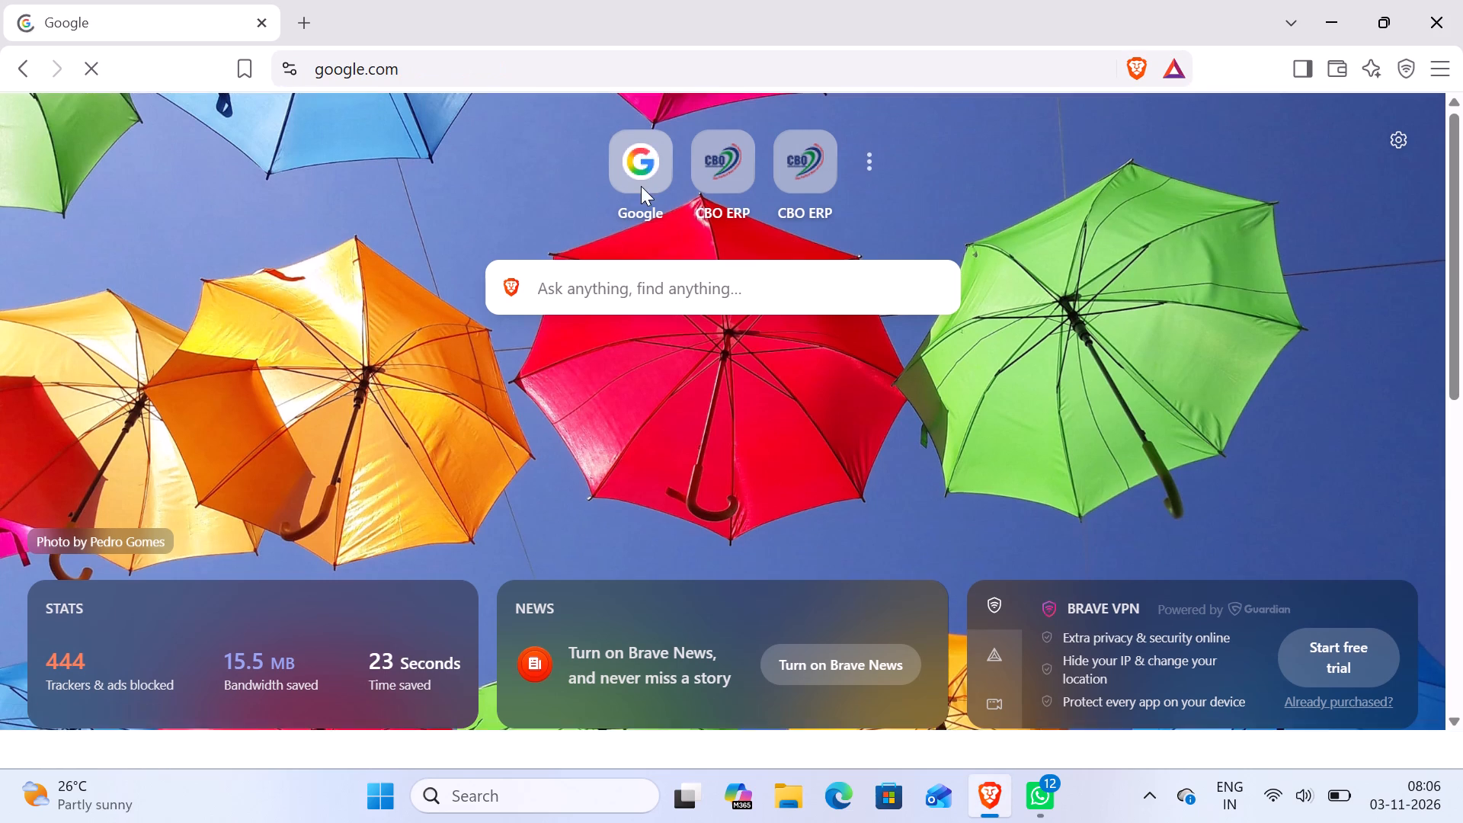
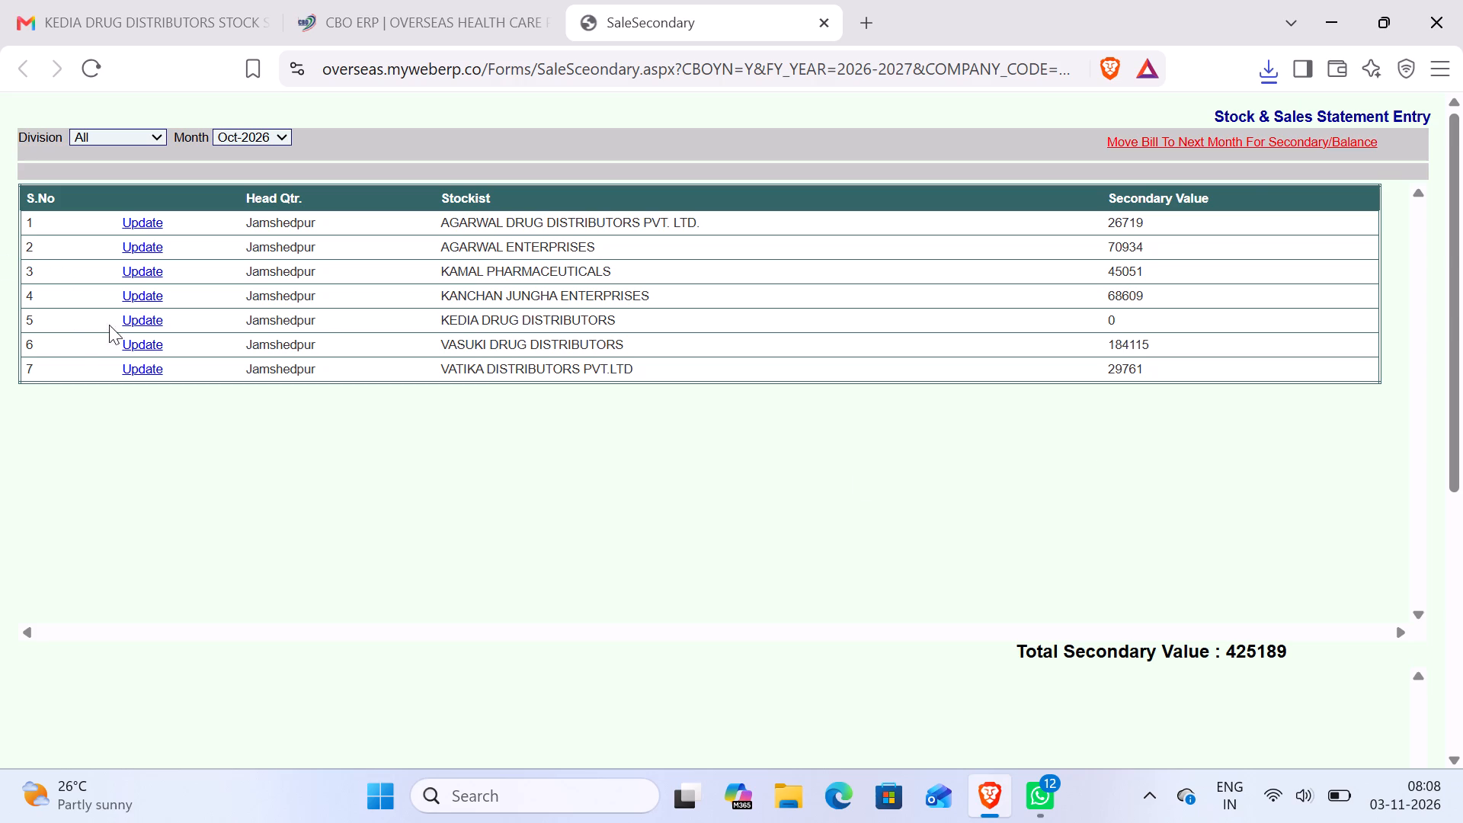
# Open the October 2026 stock and sales entry for stockist KEDIA DRUG DISTRIBUTORS for updating.
pyautogui.click(136, 319)
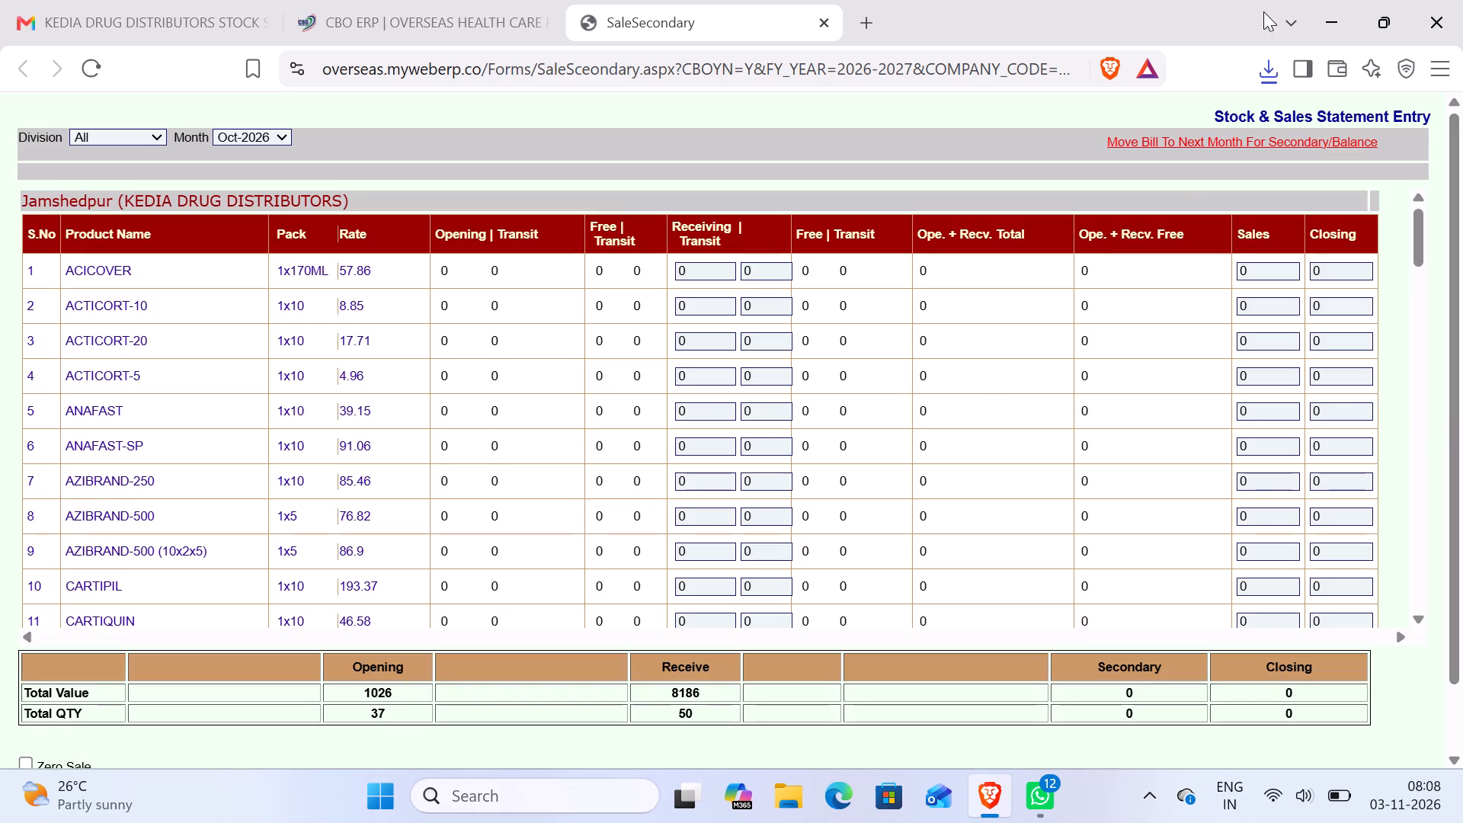
# Open the KEDIA DRUG DISTRIBUTORS PDF statement from the ssss folder inside the desktop's NOVEMBER 26 folder.
pyautogui.click(1334, 28)
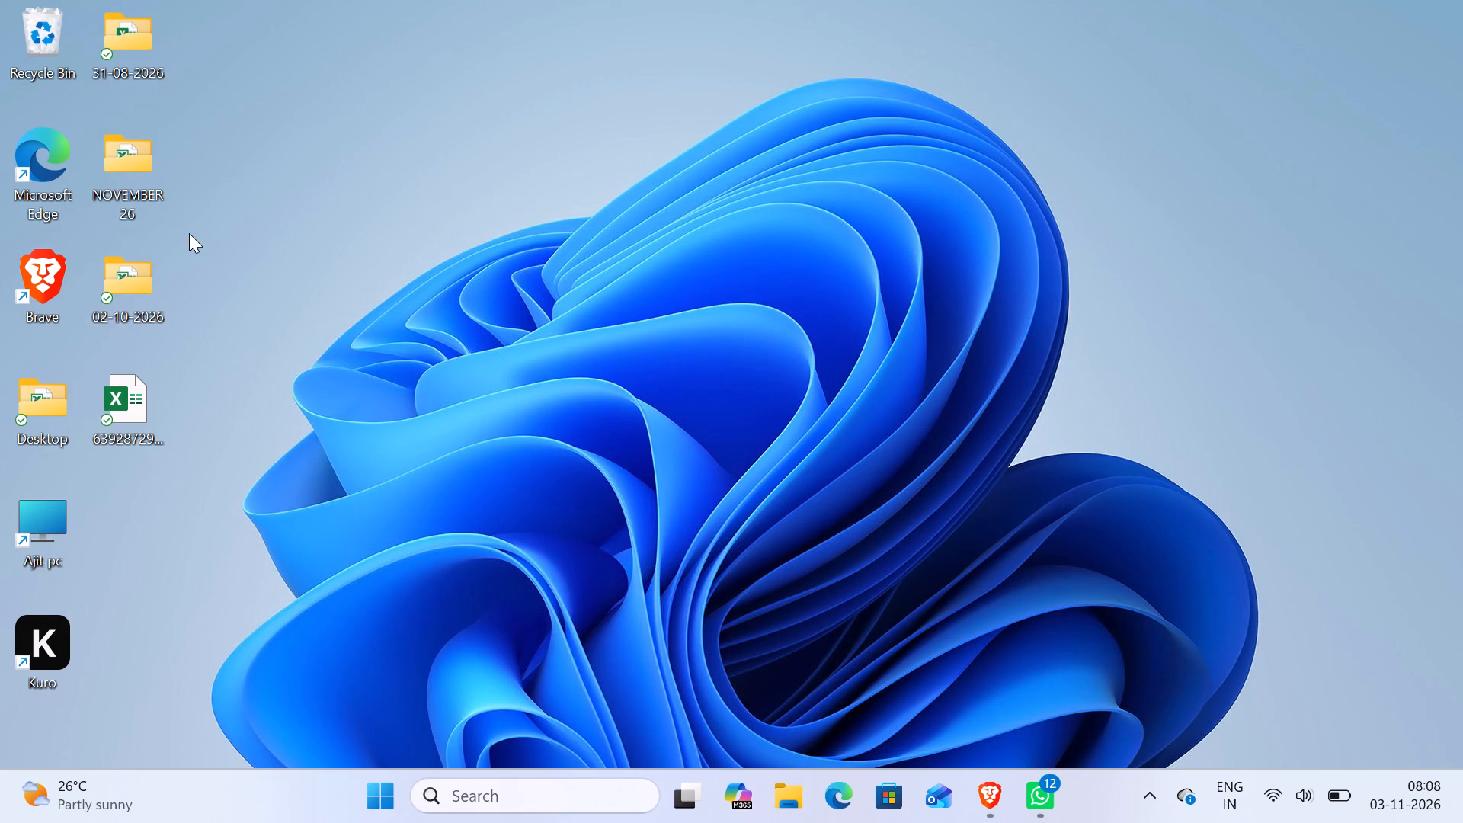
pyautogui.doubleClick(128, 170)
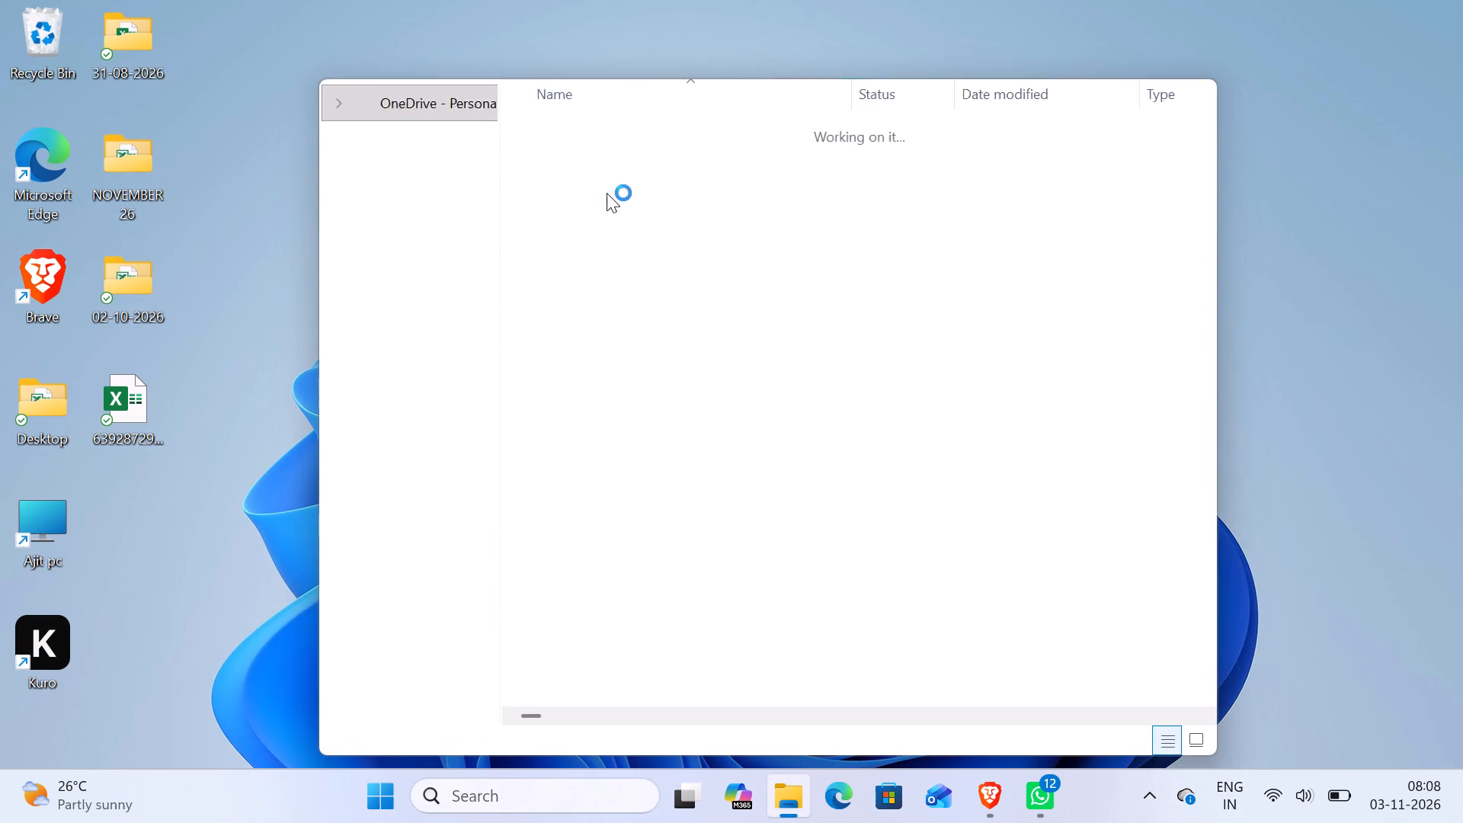
pyautogui.doubleClick(544, 283)
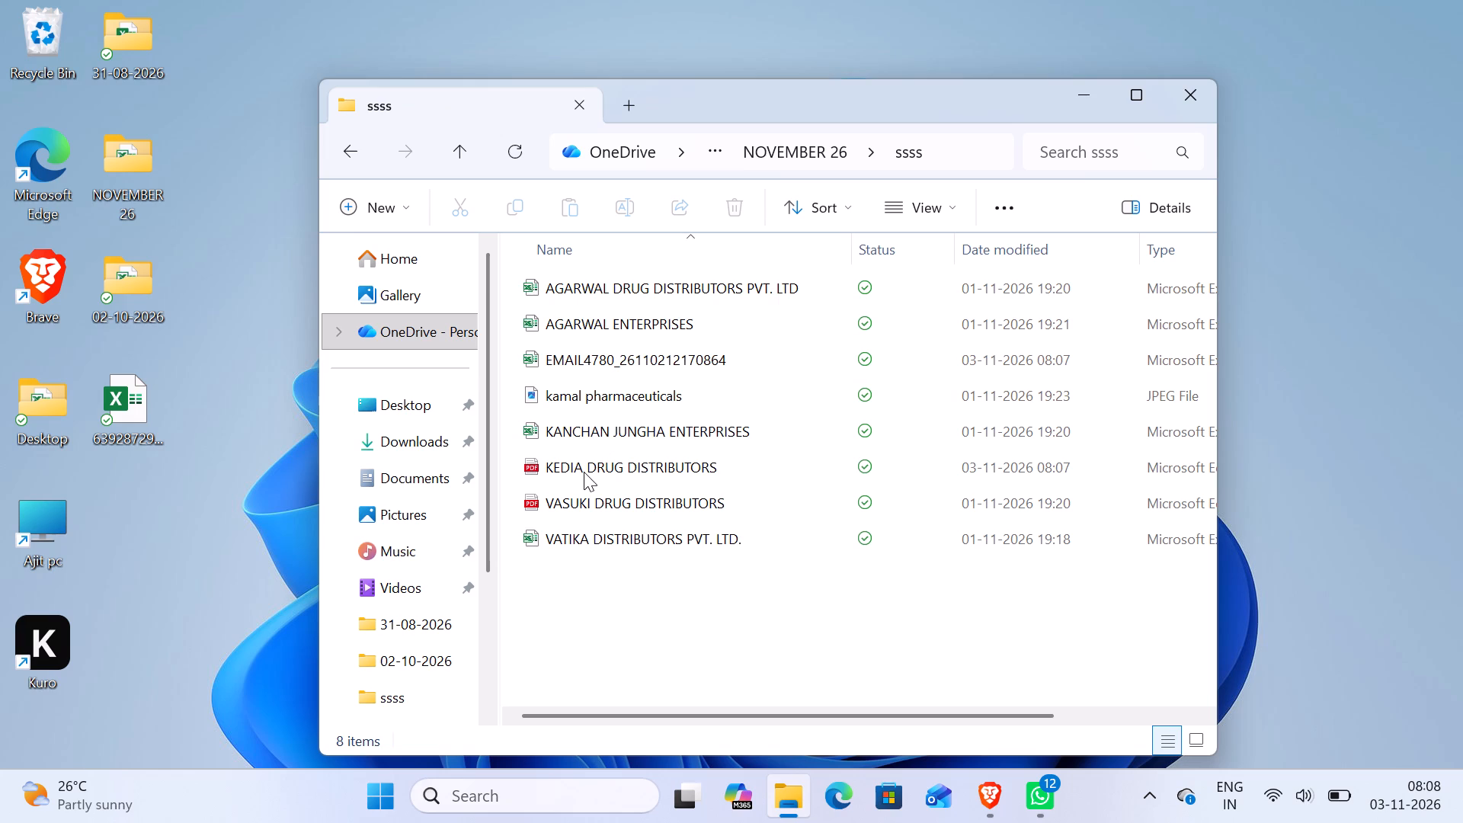
pyautogui.doubleClick(581, 468)
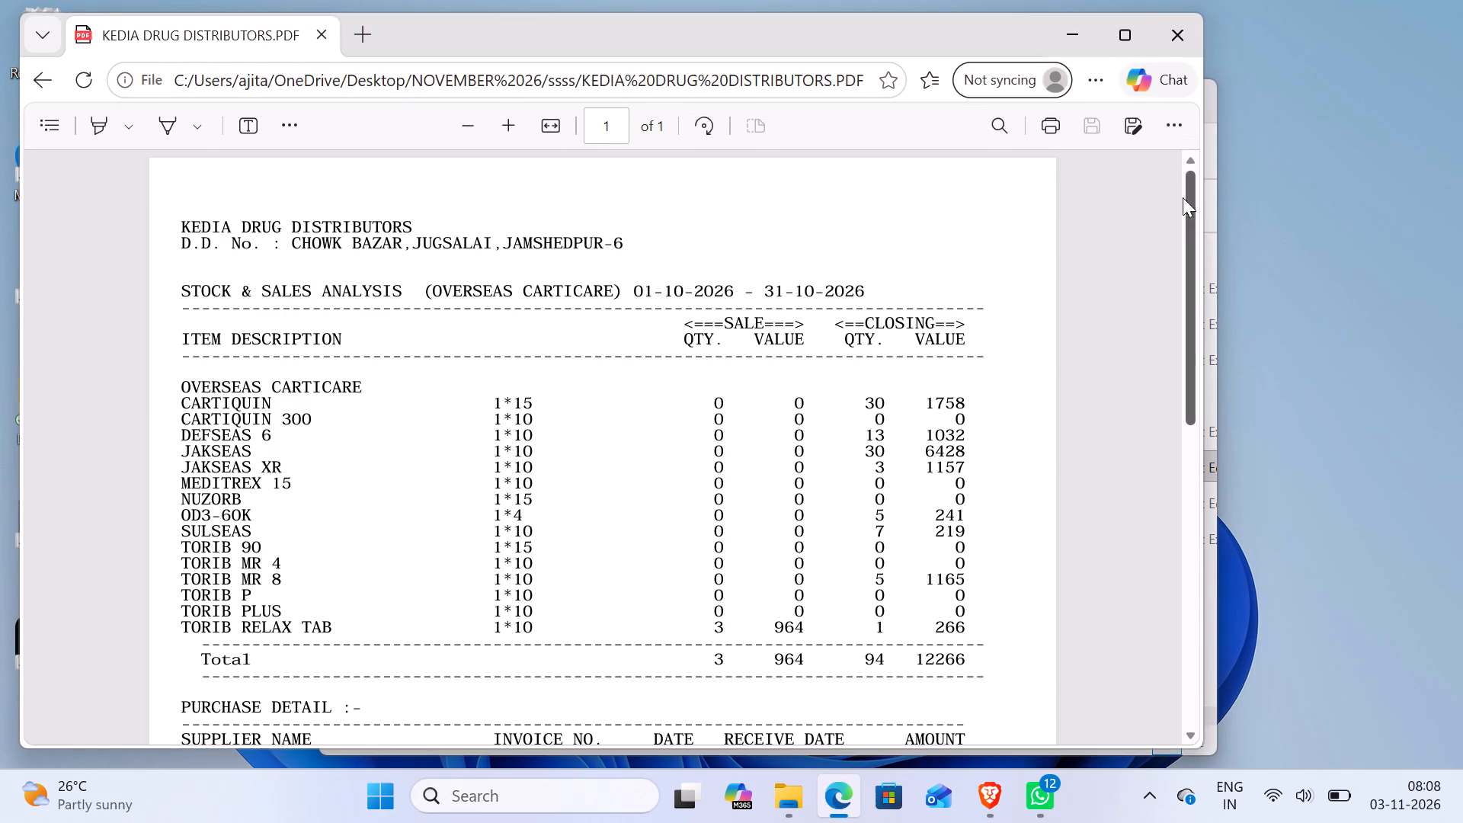
# Back in the Brave entry form, set the closing quantity of CARTIQUIN (10x15) to 30.
pyautogui.click(997, 797)
pyautogui.click(997, 797)
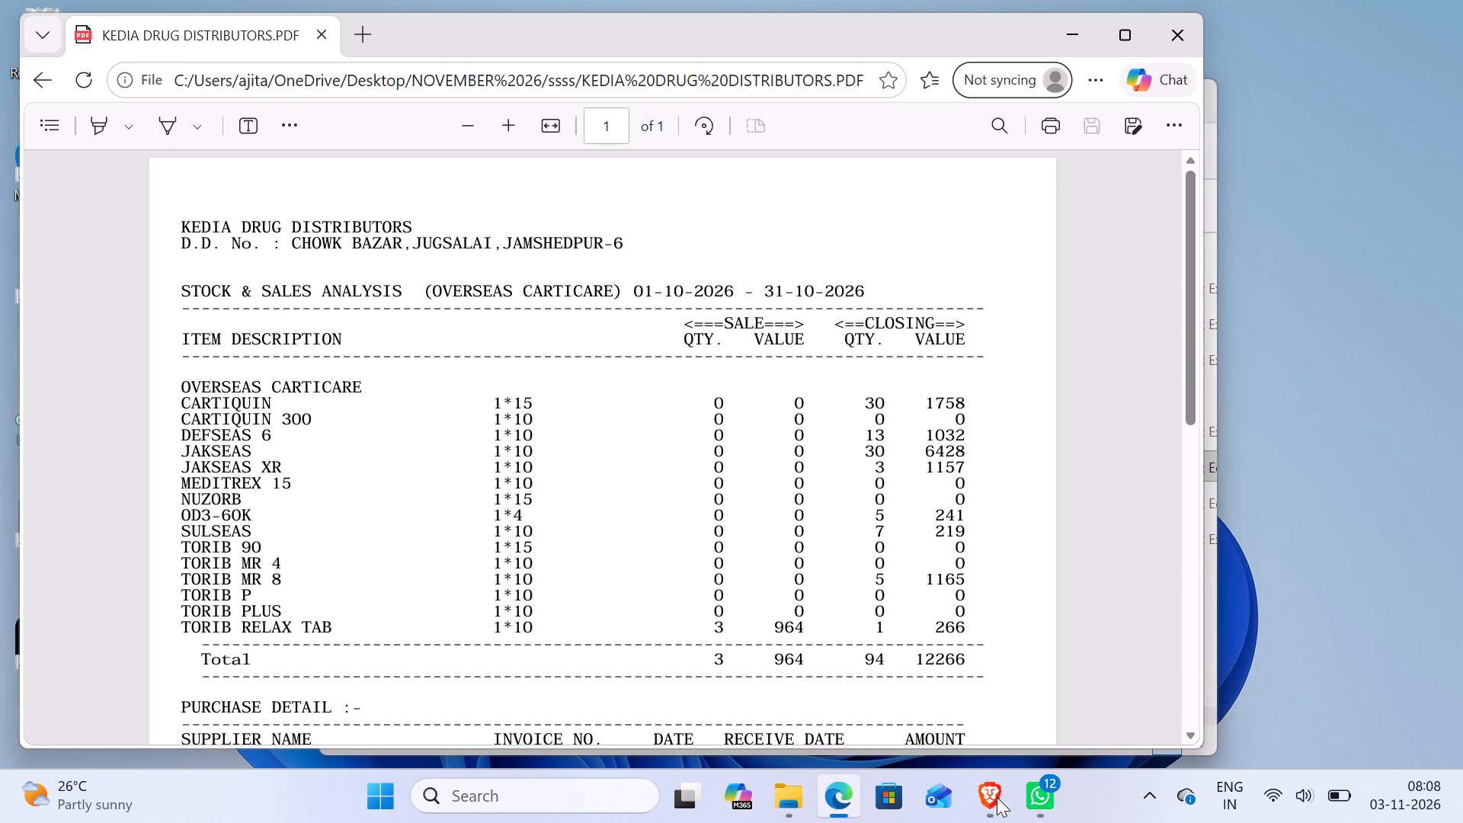
pyautogui.click(997, 797)
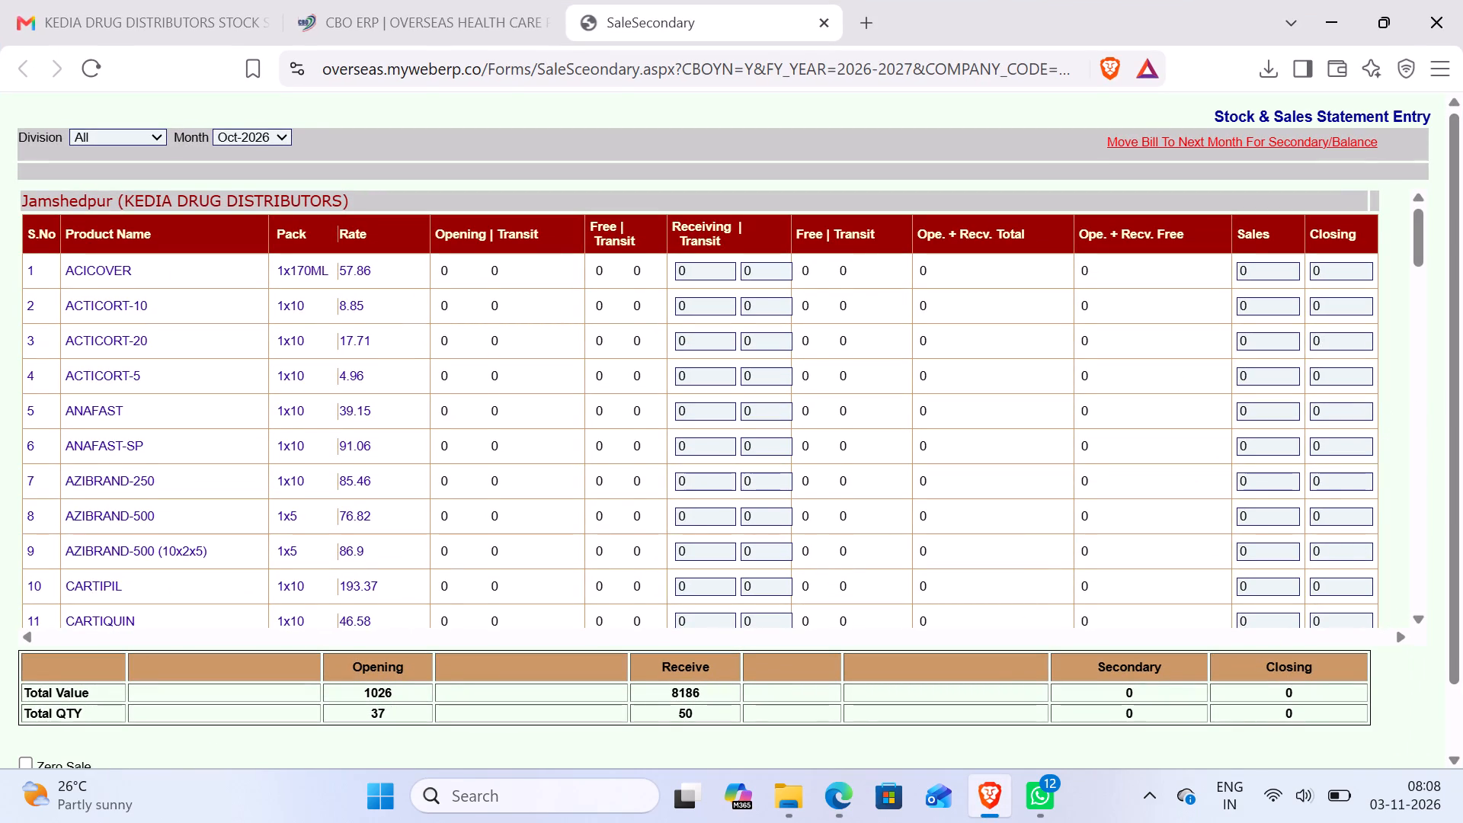
pyautogui.scroll(-2, 1330, 538)
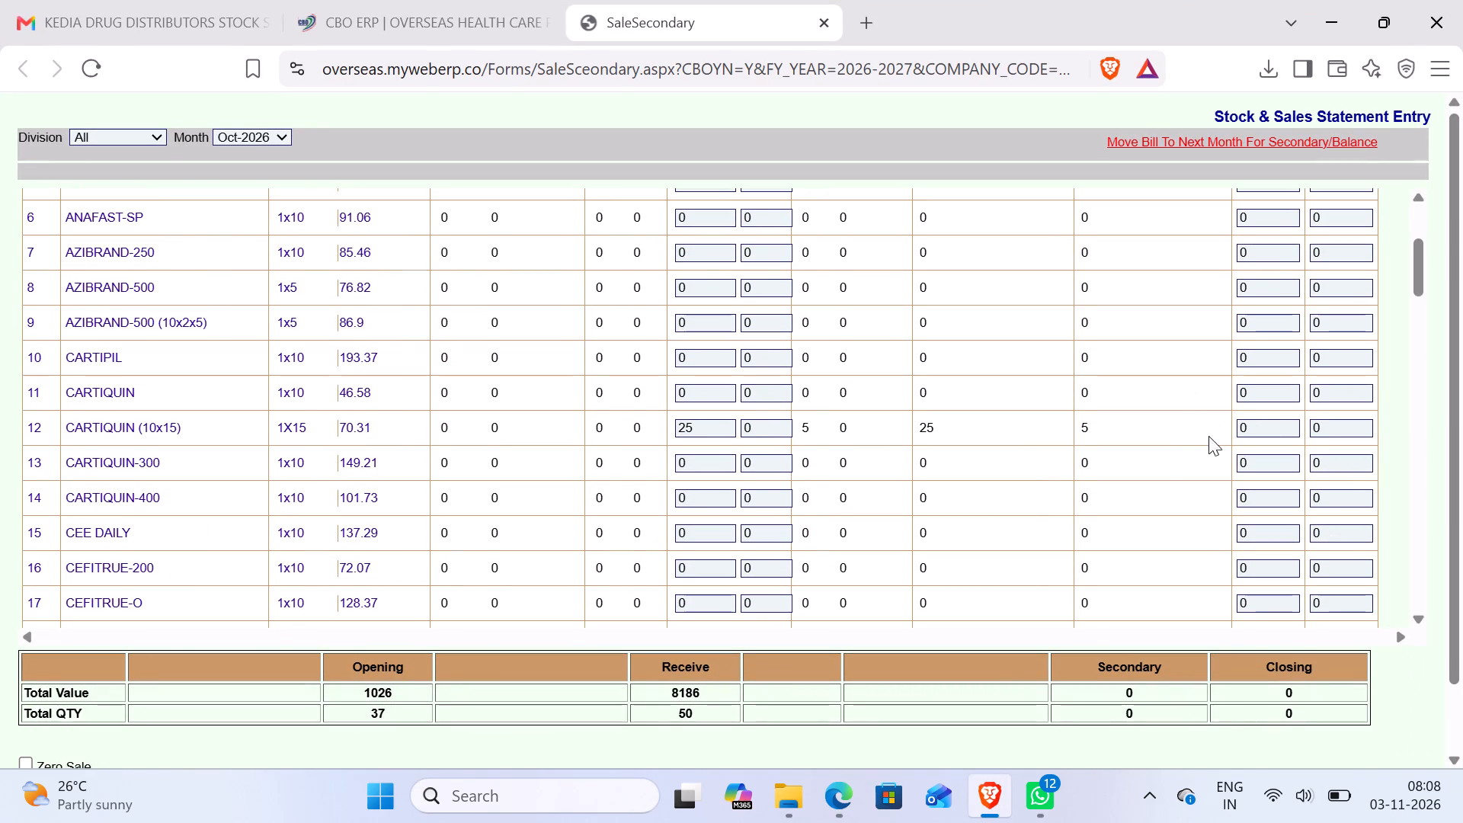
pyautogui.click(1335, 431)
pyautogui.press('BackSpace')
pyautogui.write('30')
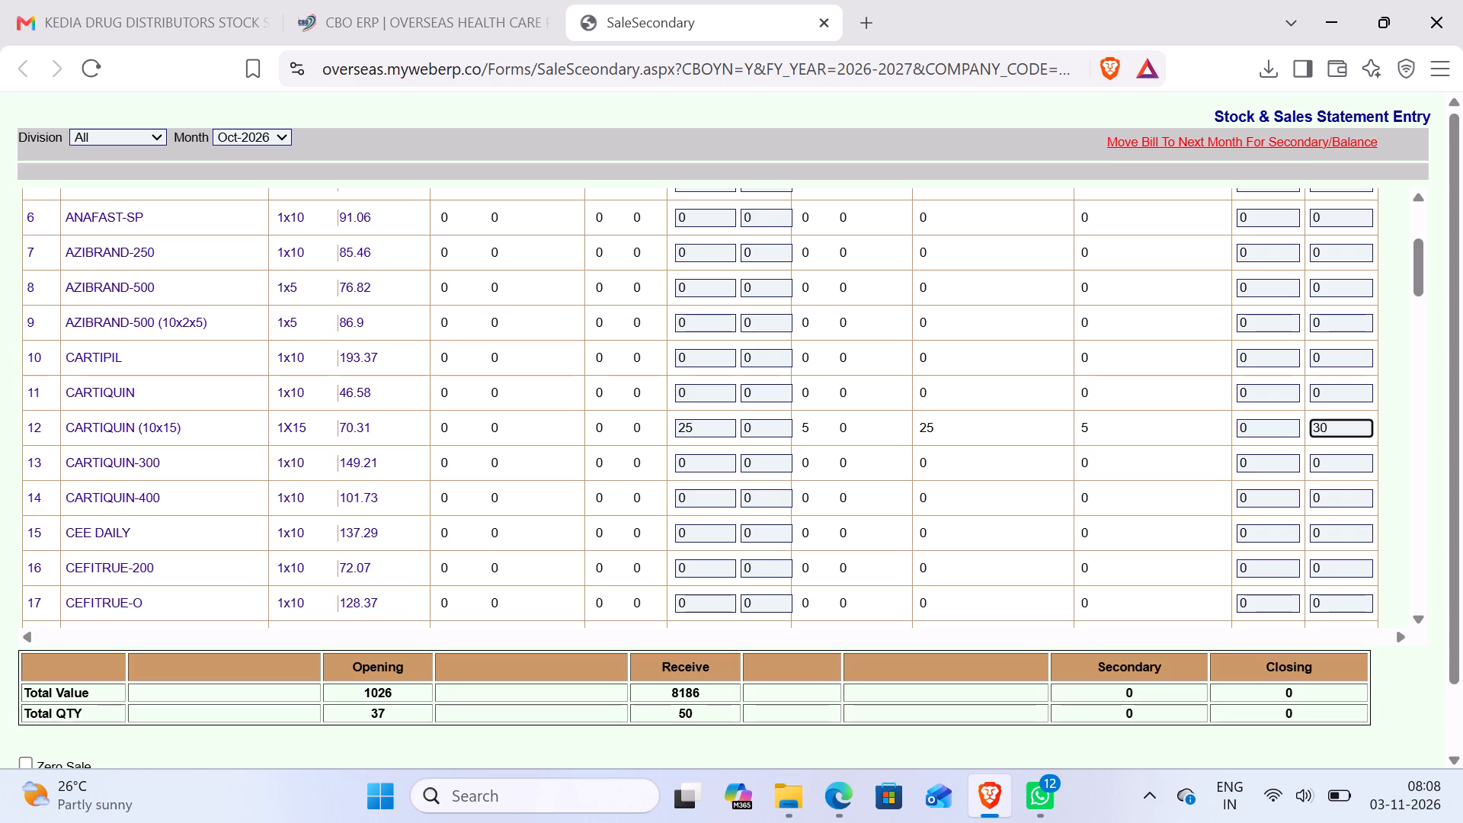
# Set the closing quantity of DEFSEAS 6 to 13.
pyautogui.scroll(-3, 1356, 431)
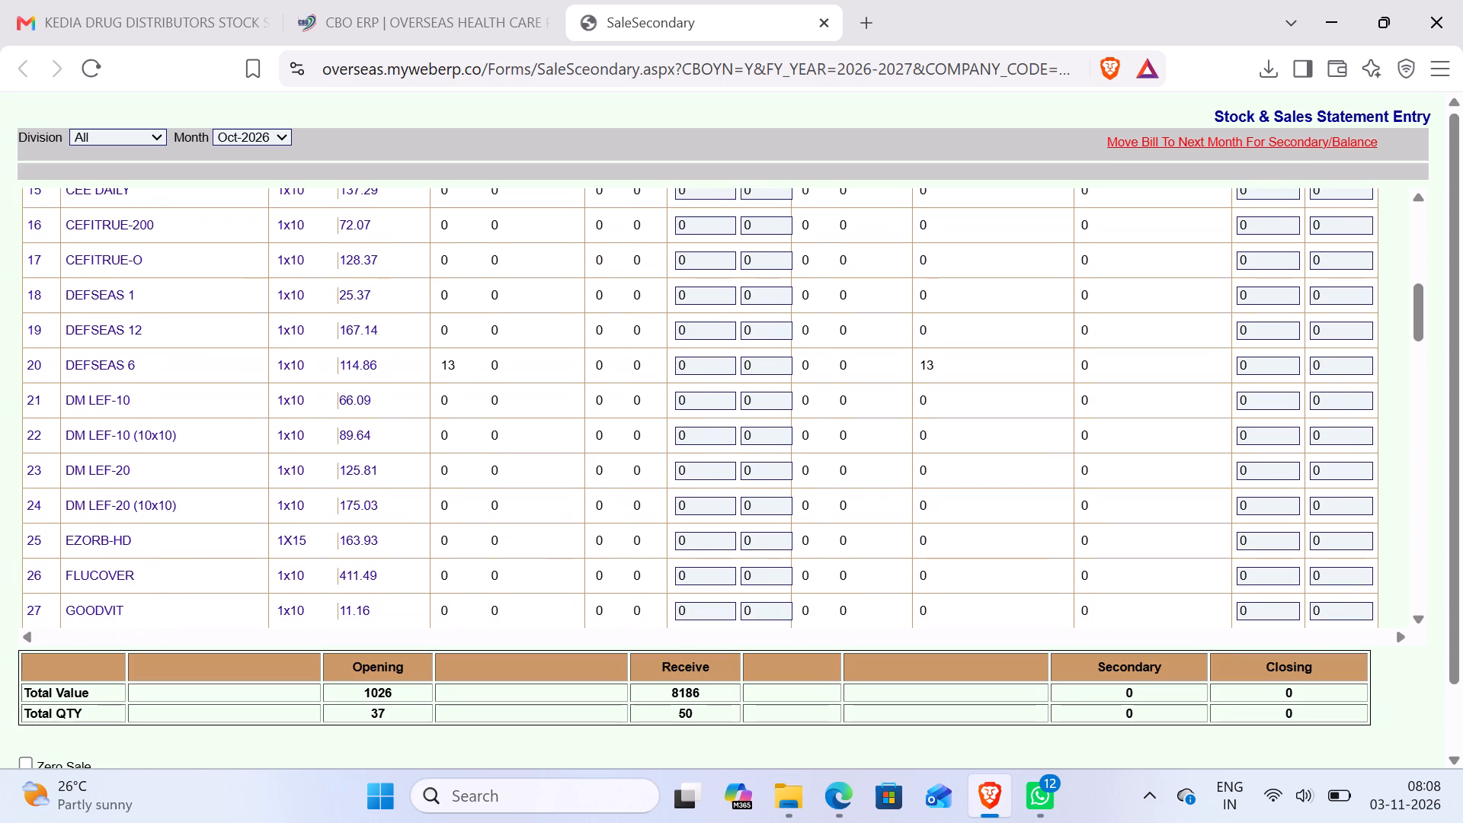
pyautogui.click(1333, 368)
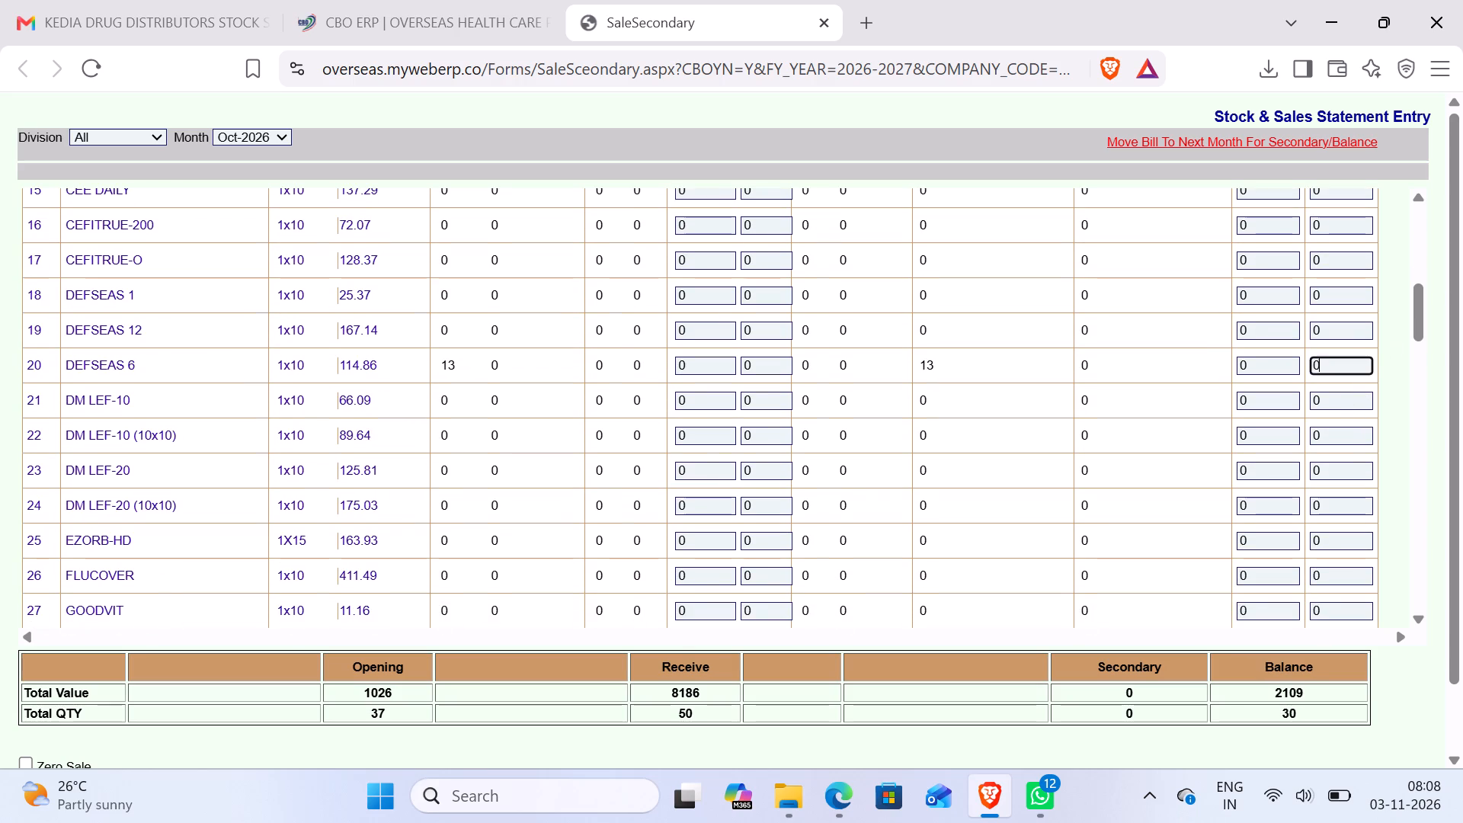
pyautogui.press('BackSpace')
pyautogui.write('13')
# Check the PDF statement again and set the closing quantity of JAKSEAS to 30 in the entry form.
pyautogui.click(989, 788)
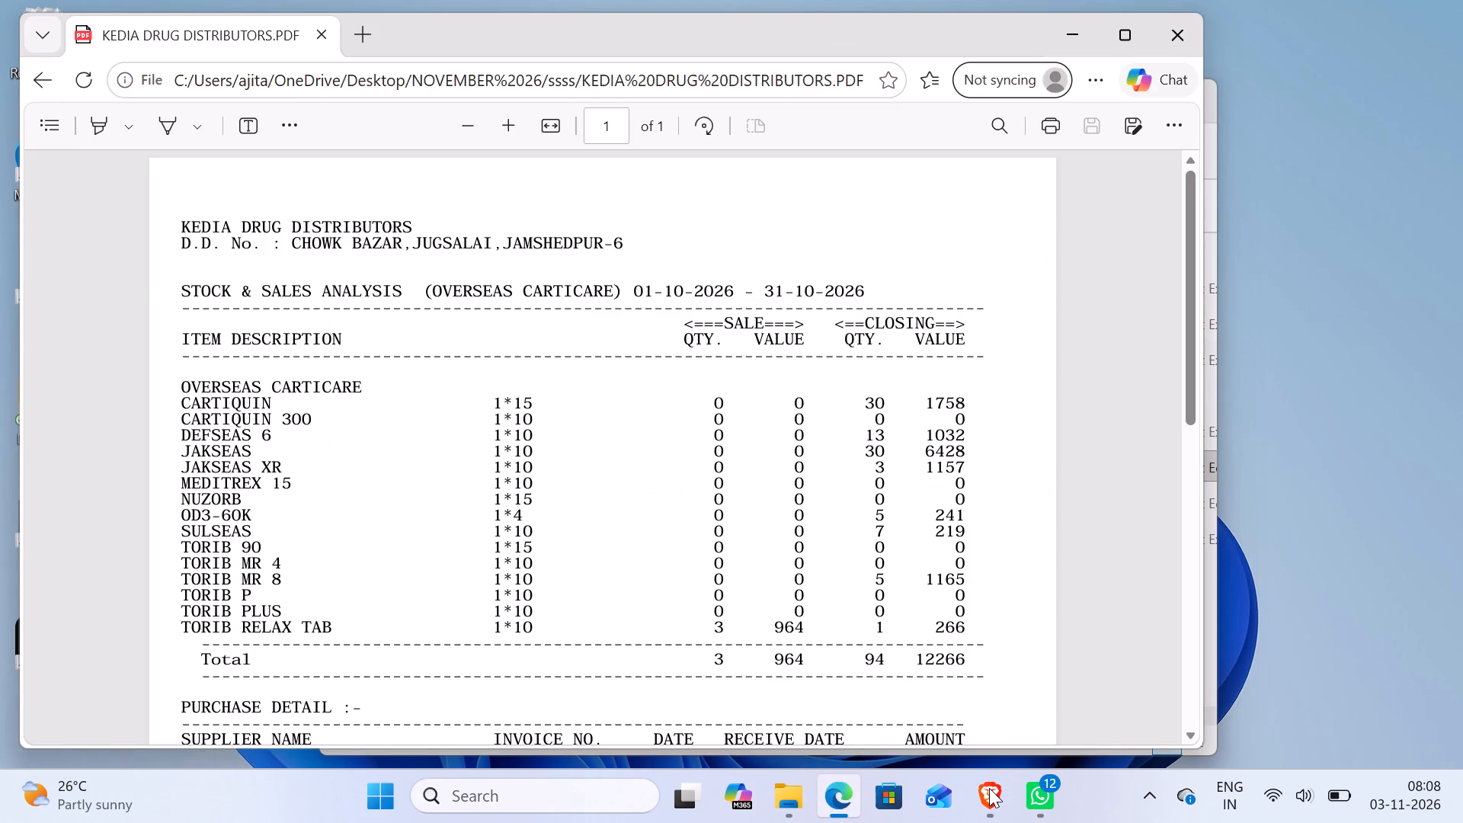
pyautogui.click(989, 788)
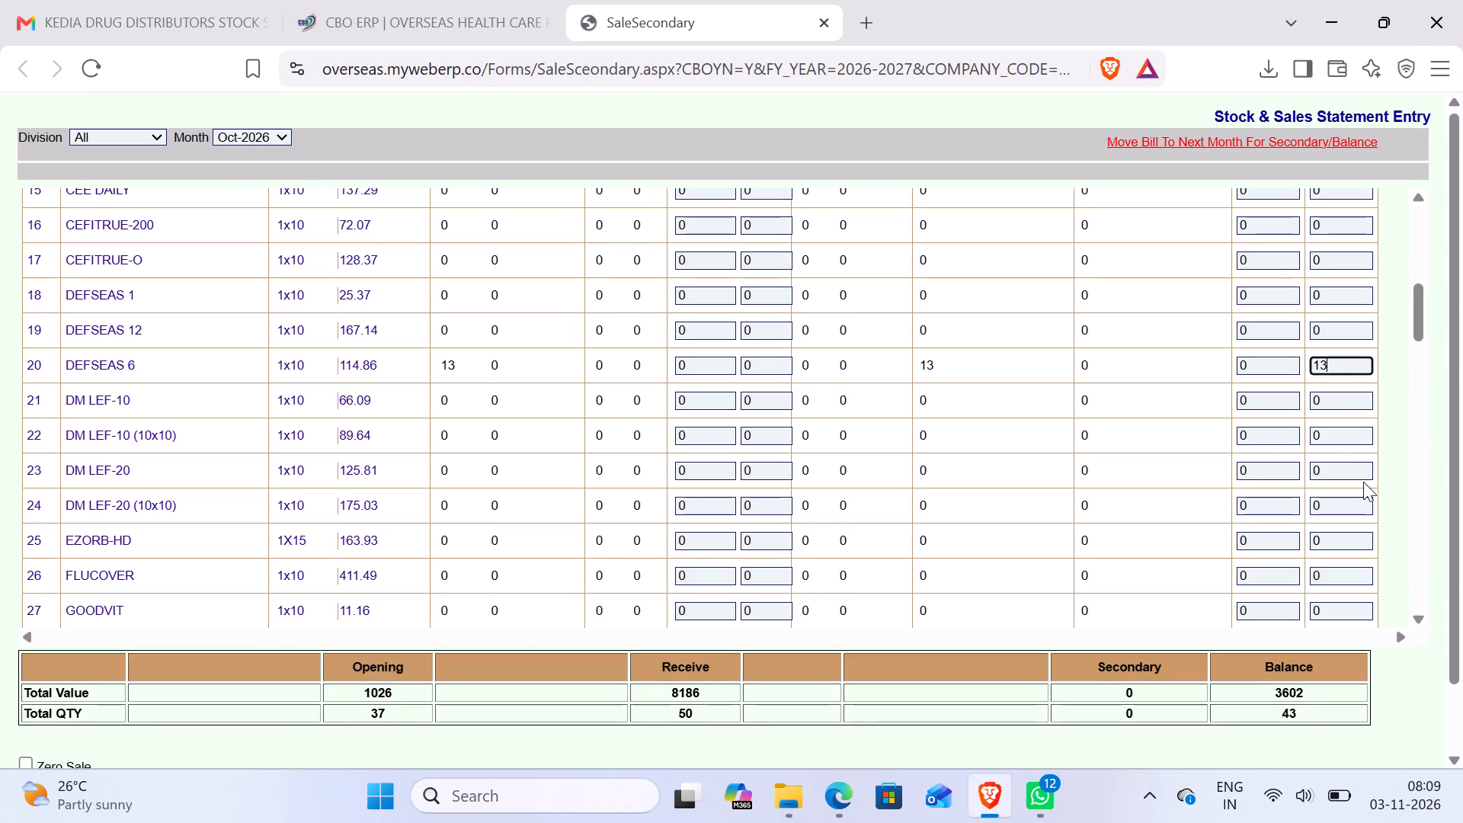
pyautogui.scroll(-2, 1363, 482)
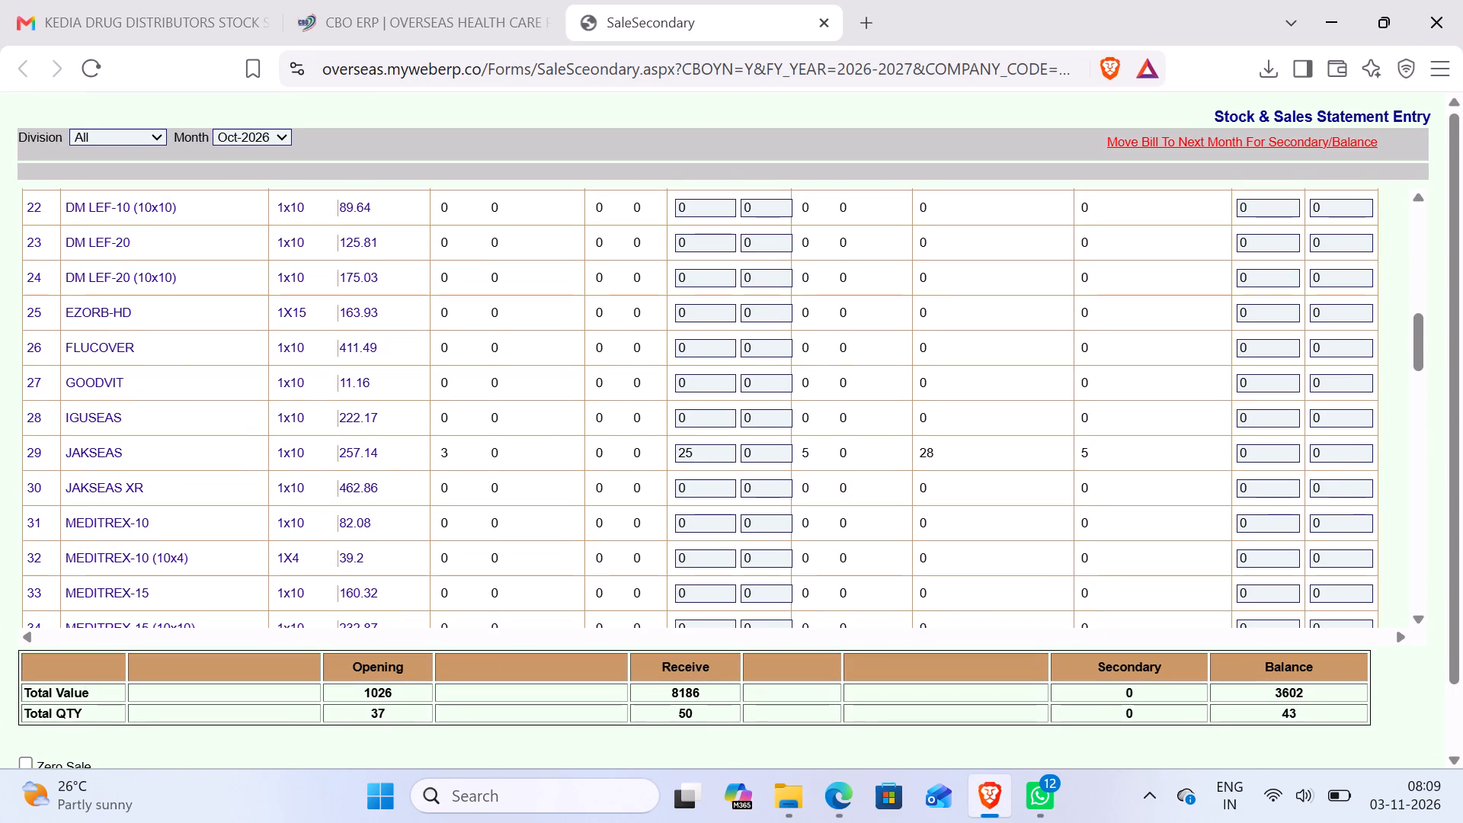
pyautogui.click(1335, 458)
pyautogui.press('BackSpace')
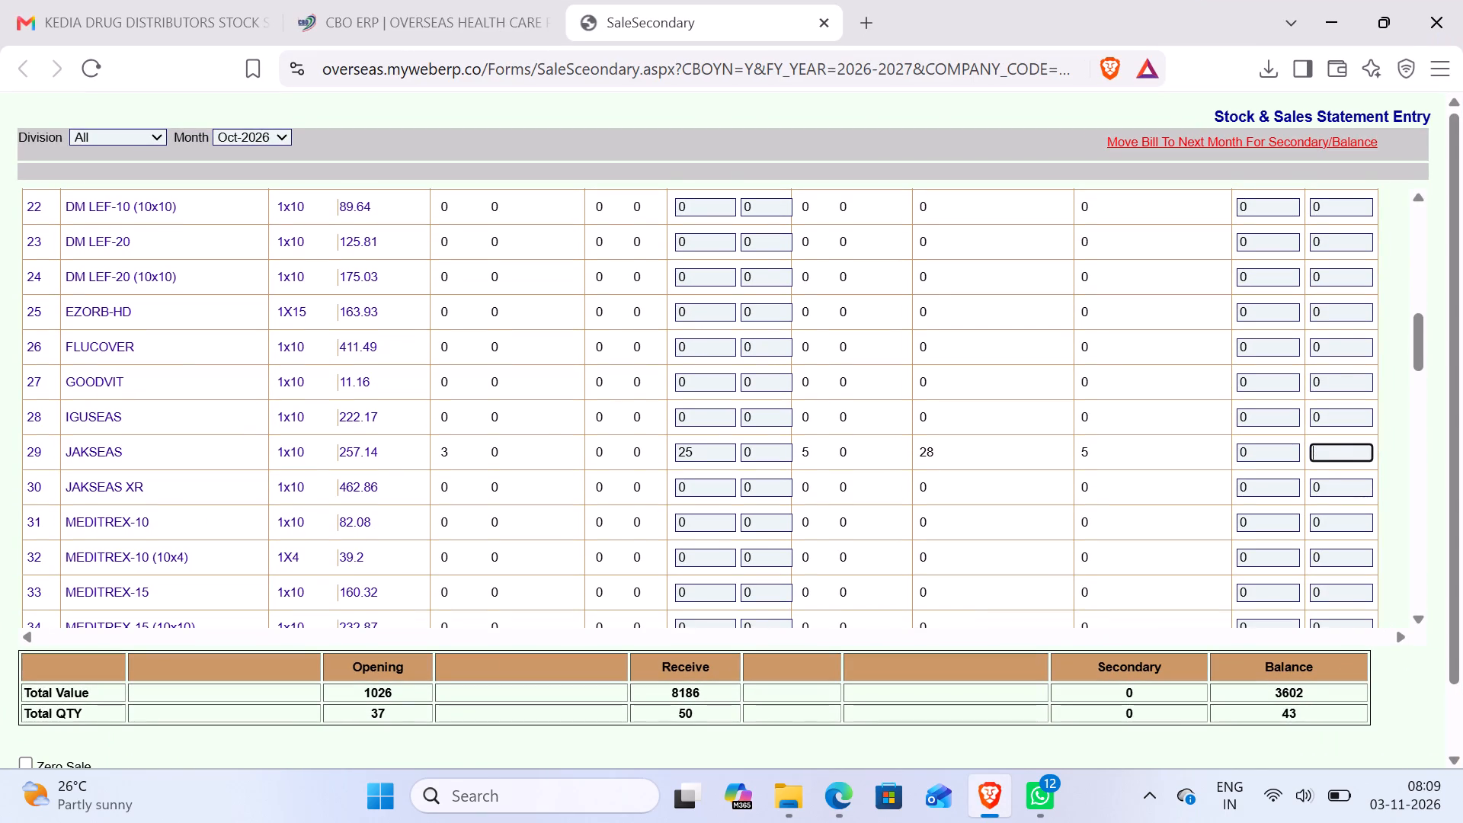
pyautogui.write('30')
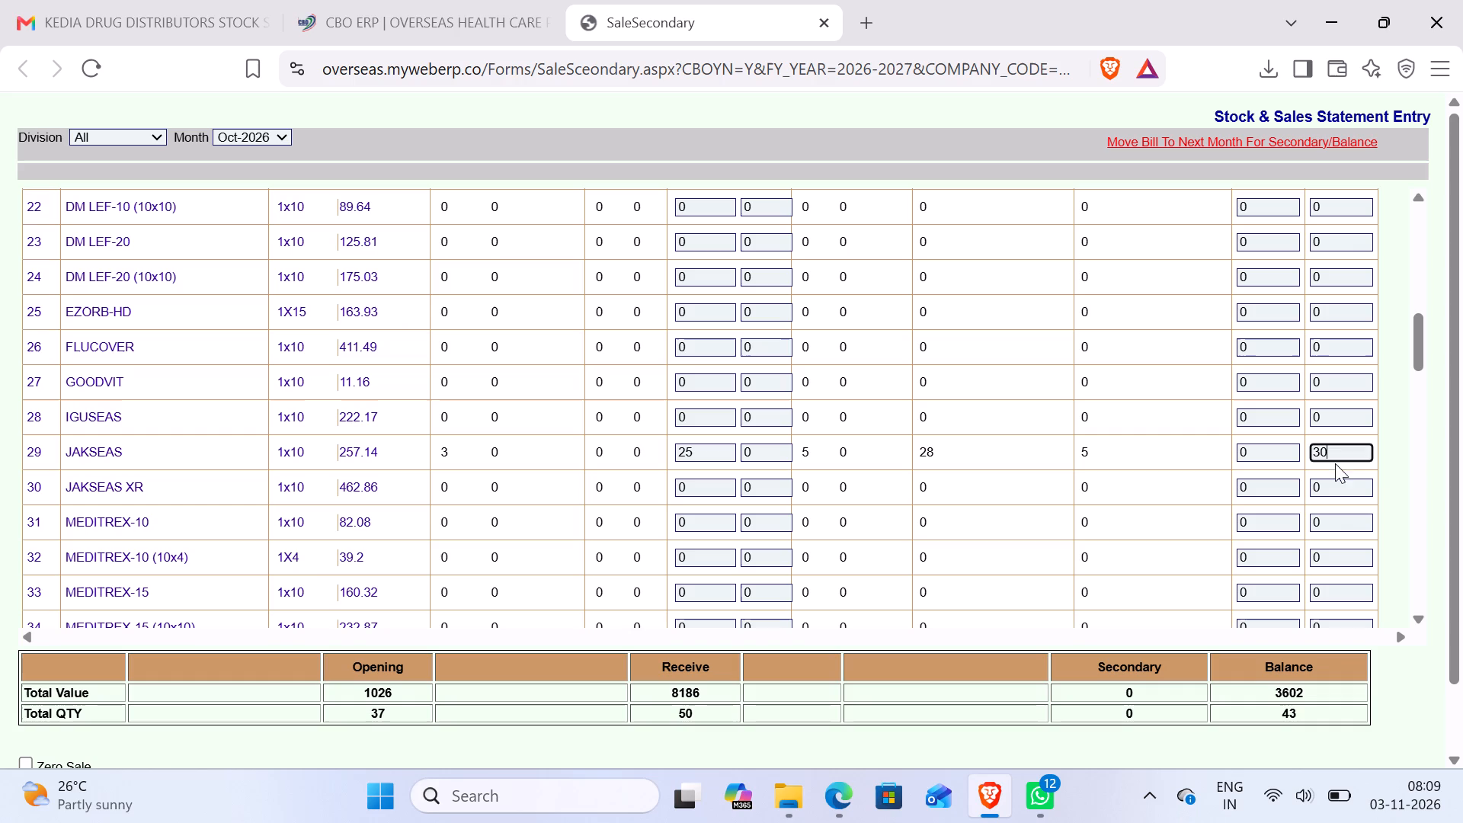
# Set the closing quantity of JAKSEAS XR to 3.
pyautogui.scroll(-1, 1334, 500)
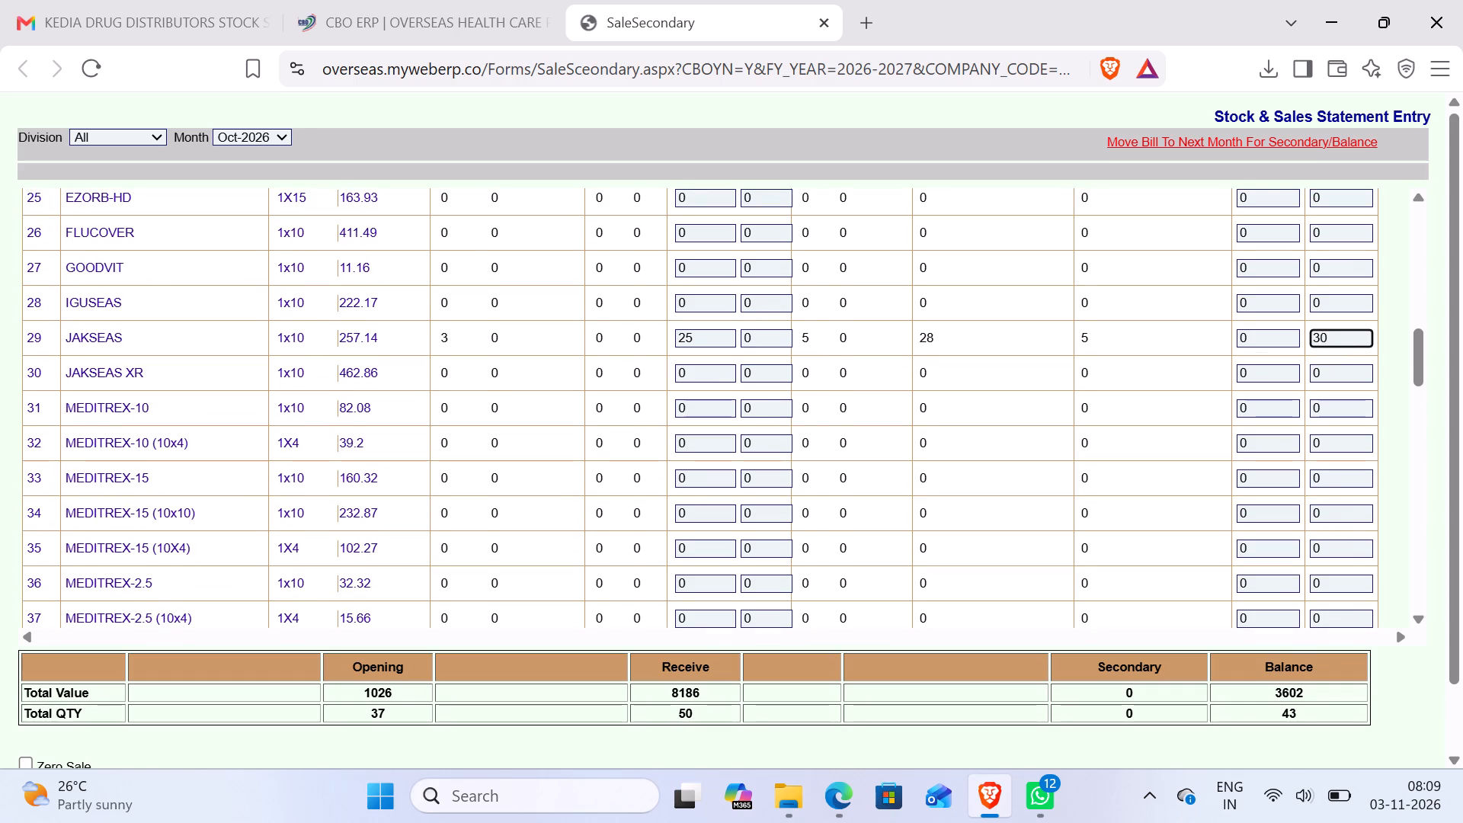
pyautogui.click(1356, 374)
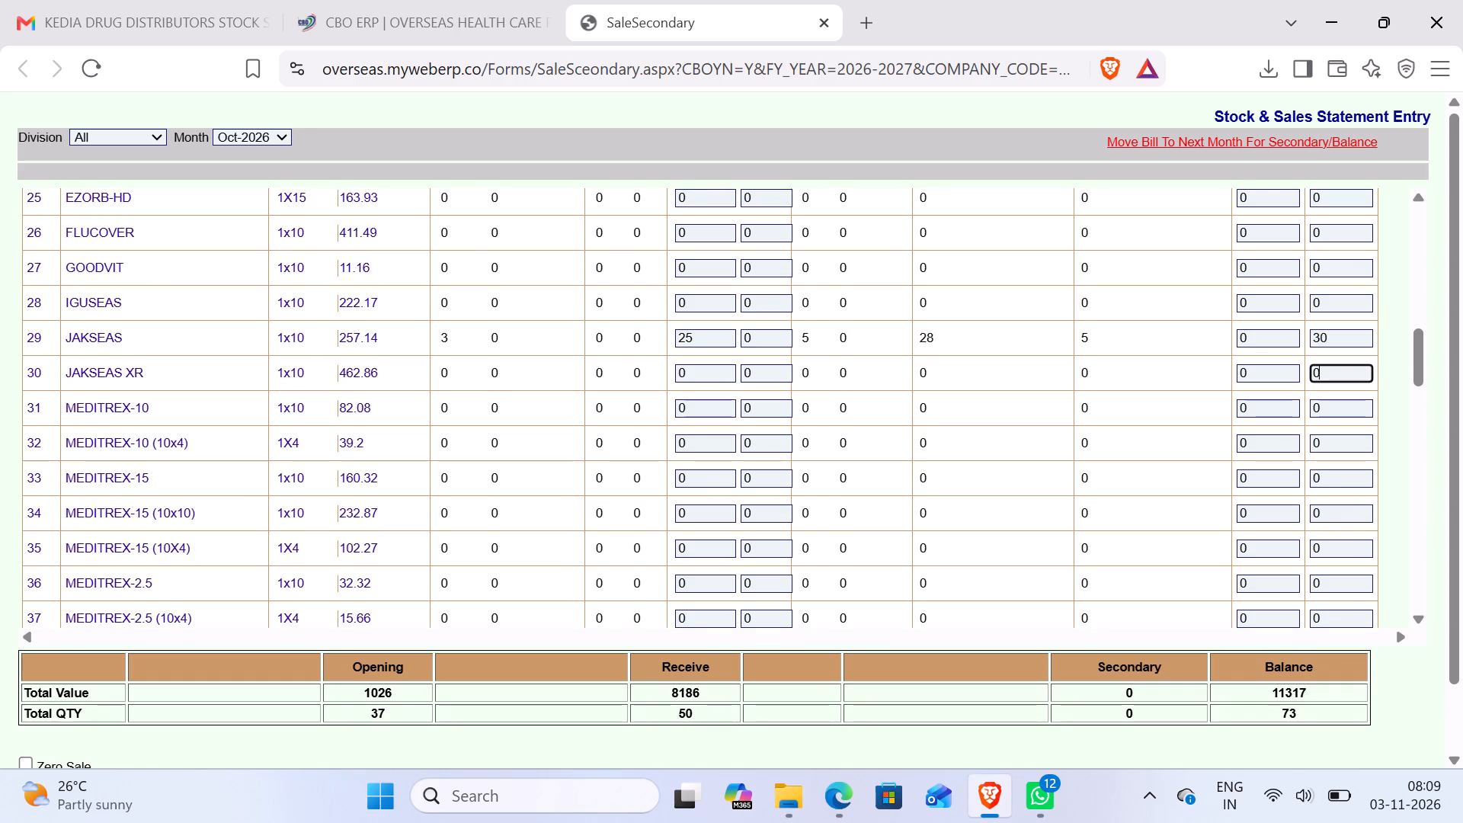
pyautogui.press('BackSpace')
pyautogui.press('3')
# Consult the PDF statement for the following products and set the closing quantity of OD3-60K SOFTGEL to 5.
pyautogui.click(1001, 789)
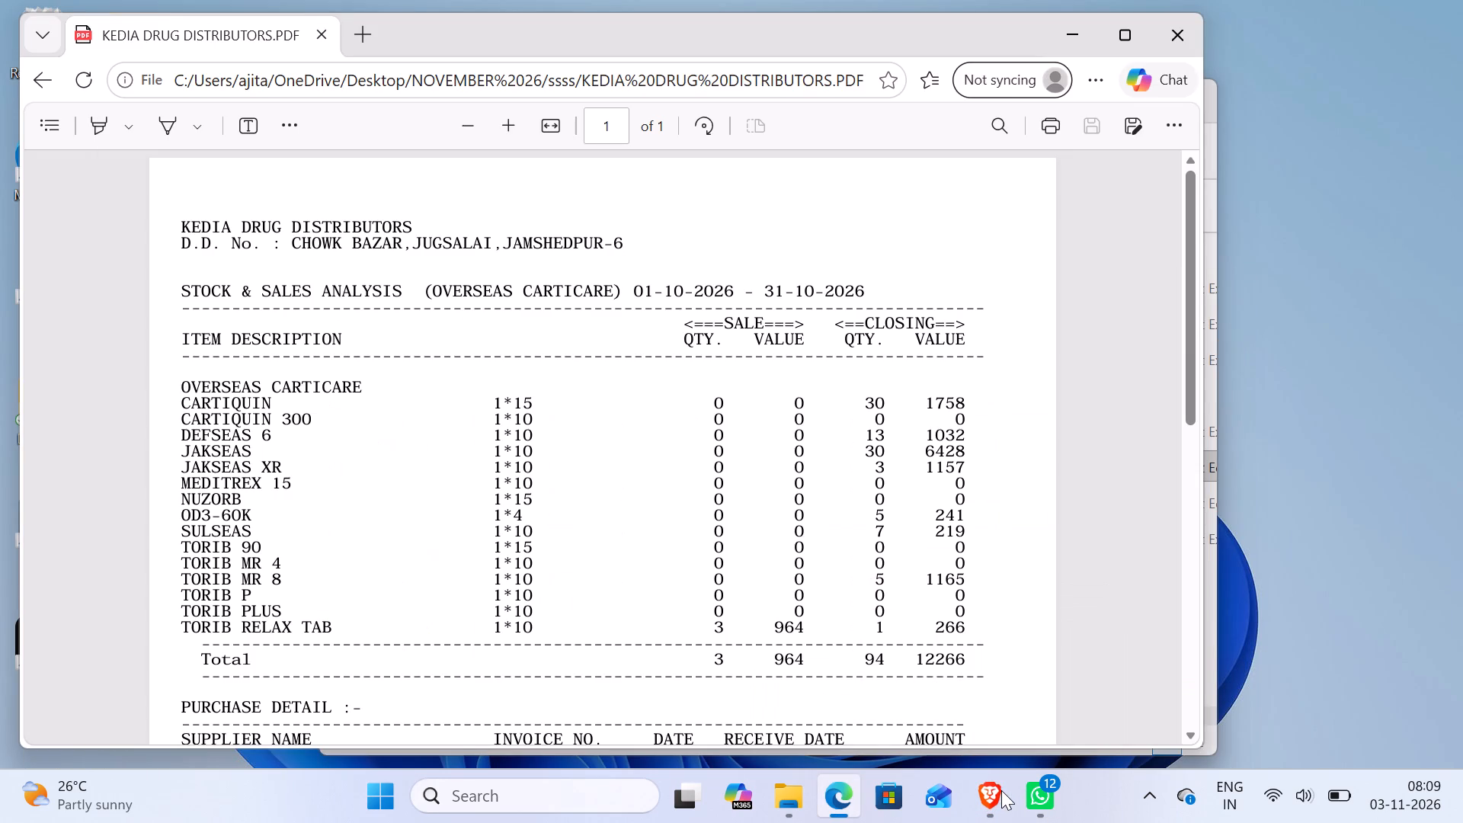
pyautogui.click(1001, 790)
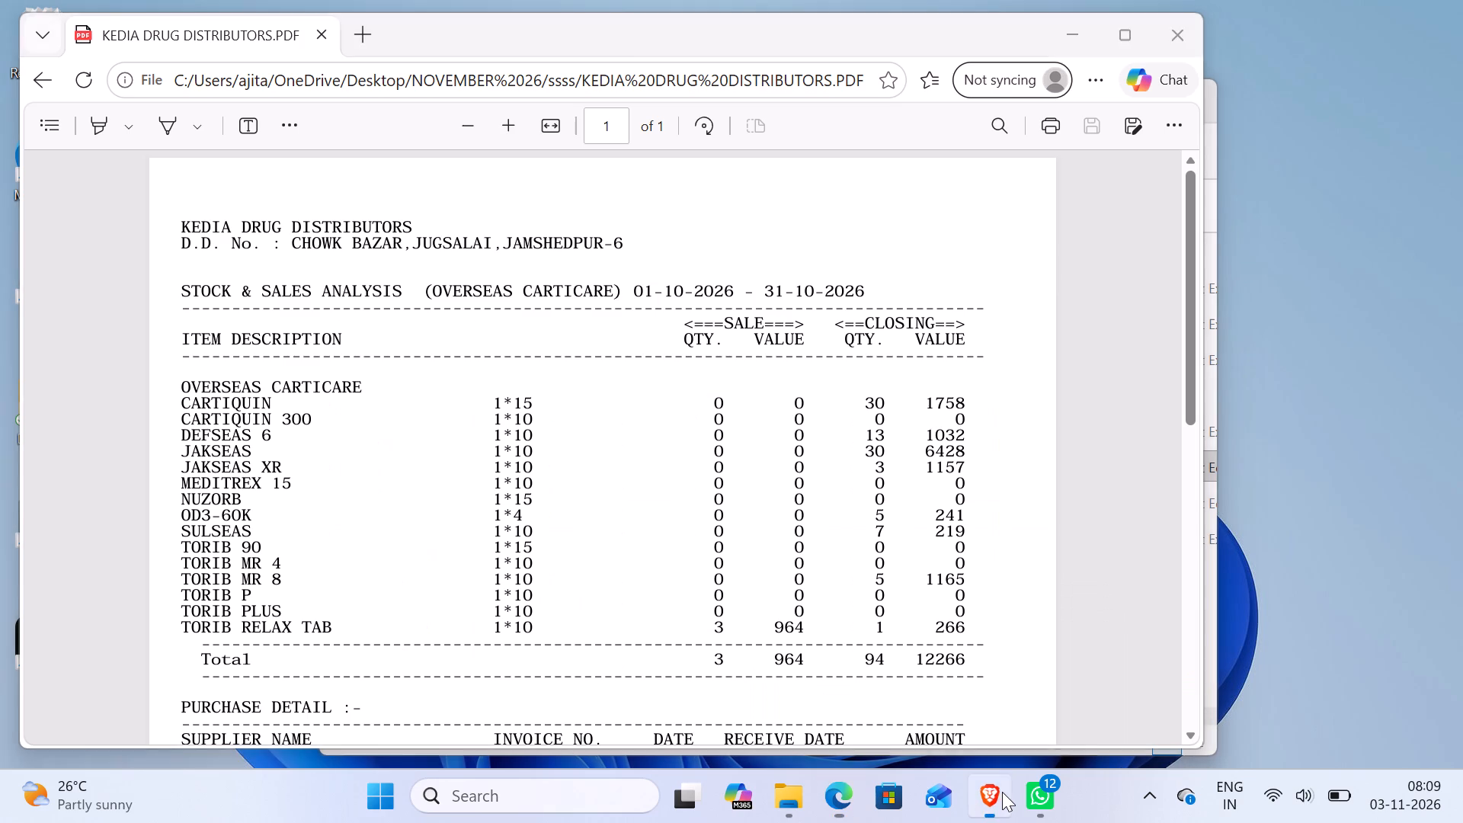
pyautogui.scroll(-2, 1379, 358)
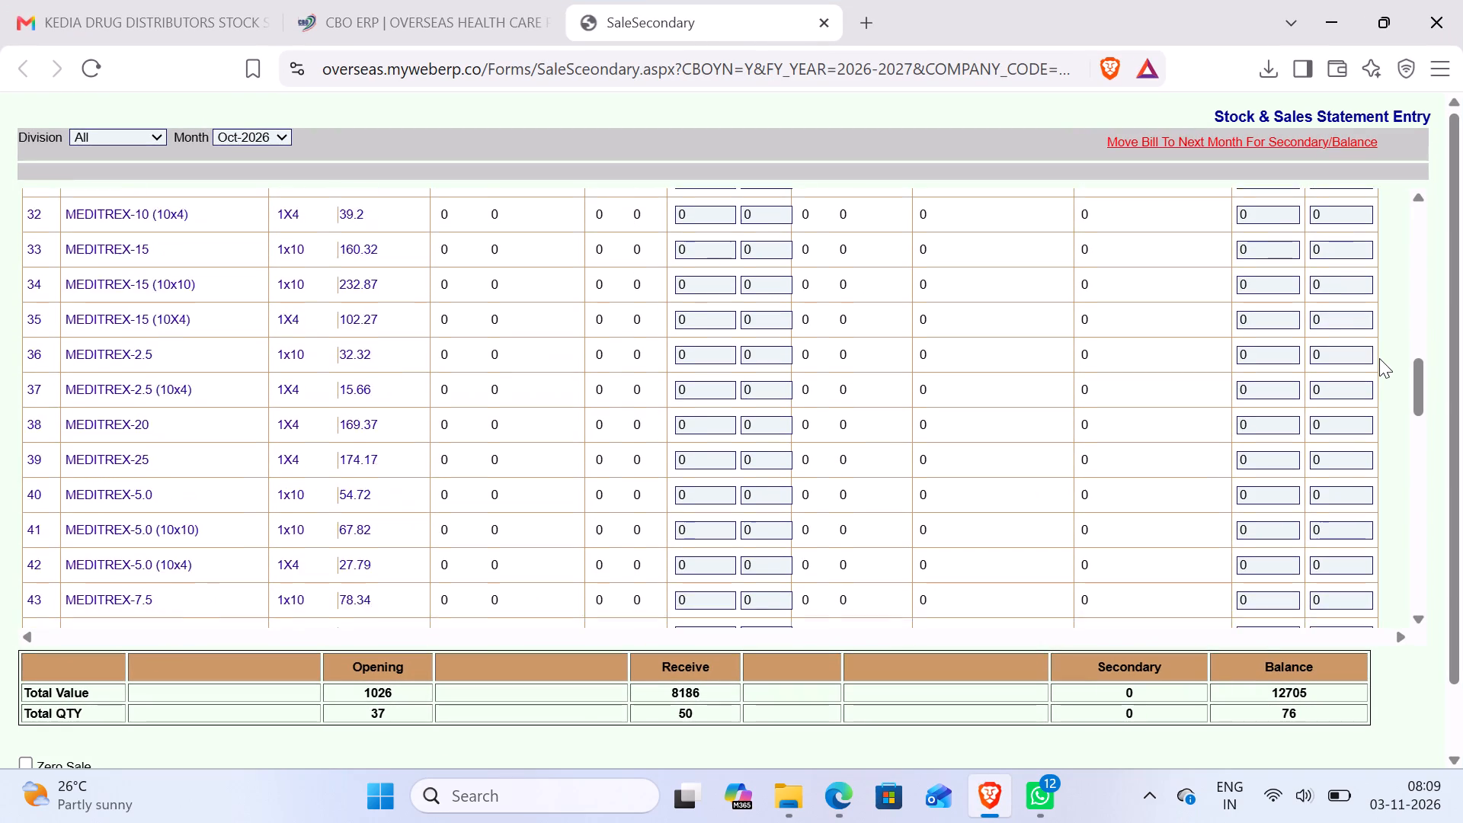
pyautogui.scroll(-8, 1379, 358)
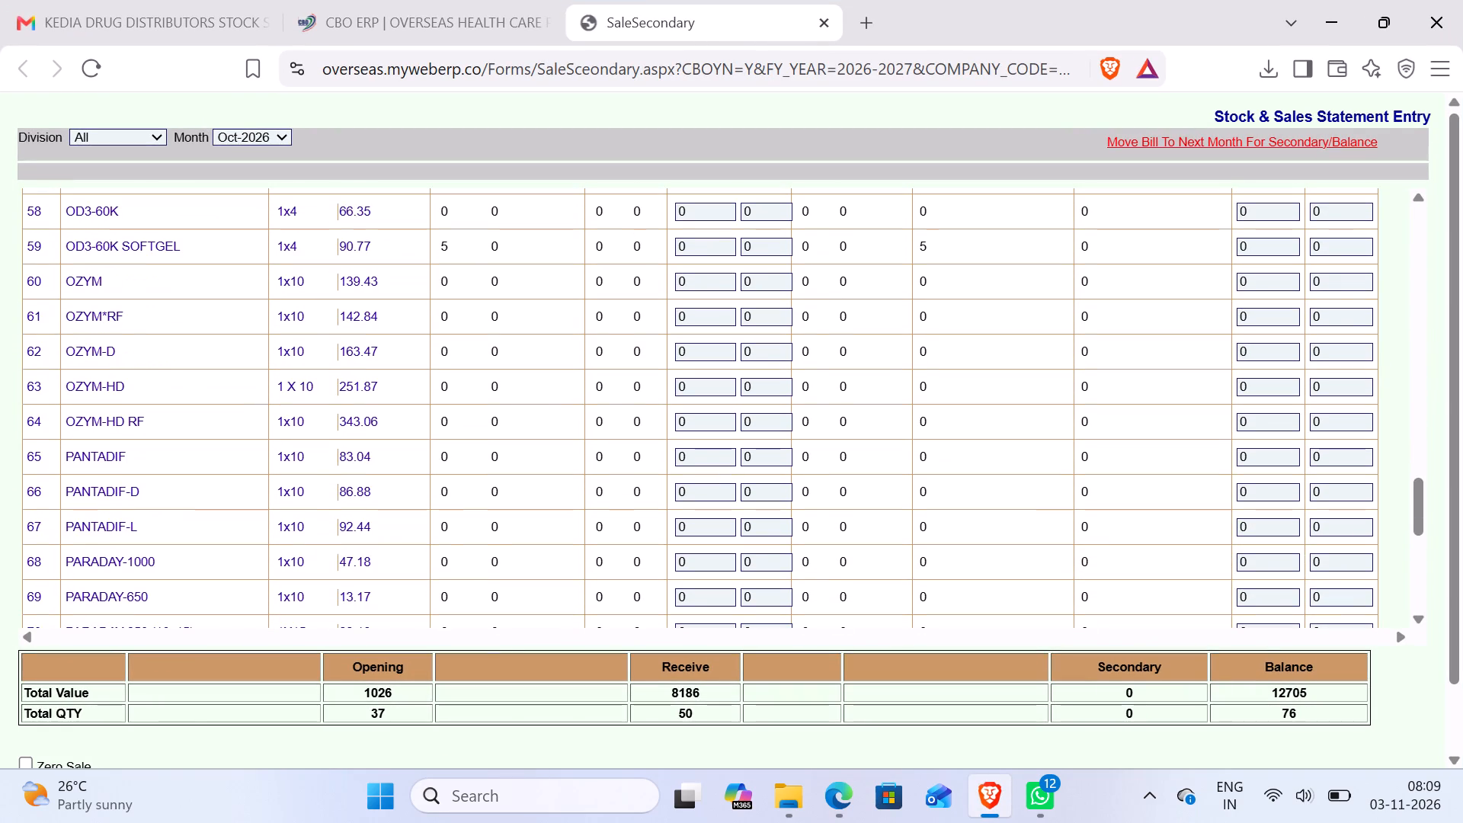
pyautogui.click(1359, 250)
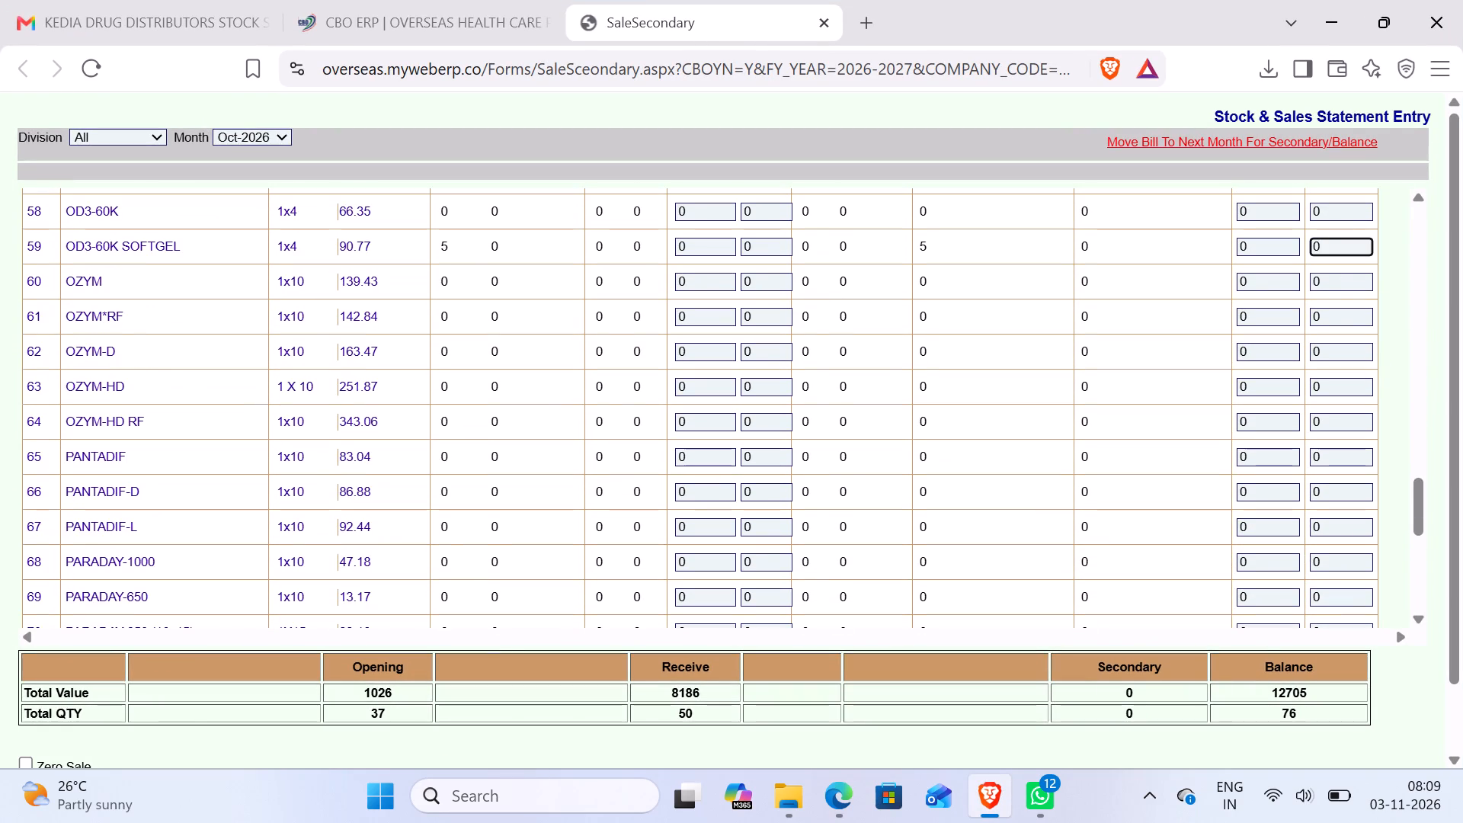
pyautogui.press('BackSpace')
pyautogui.press('5')
# Recheck the PDF statement and set the closing quantity of SULSEAS to 7 in the entry form.
pyautogui.click(984, 795)
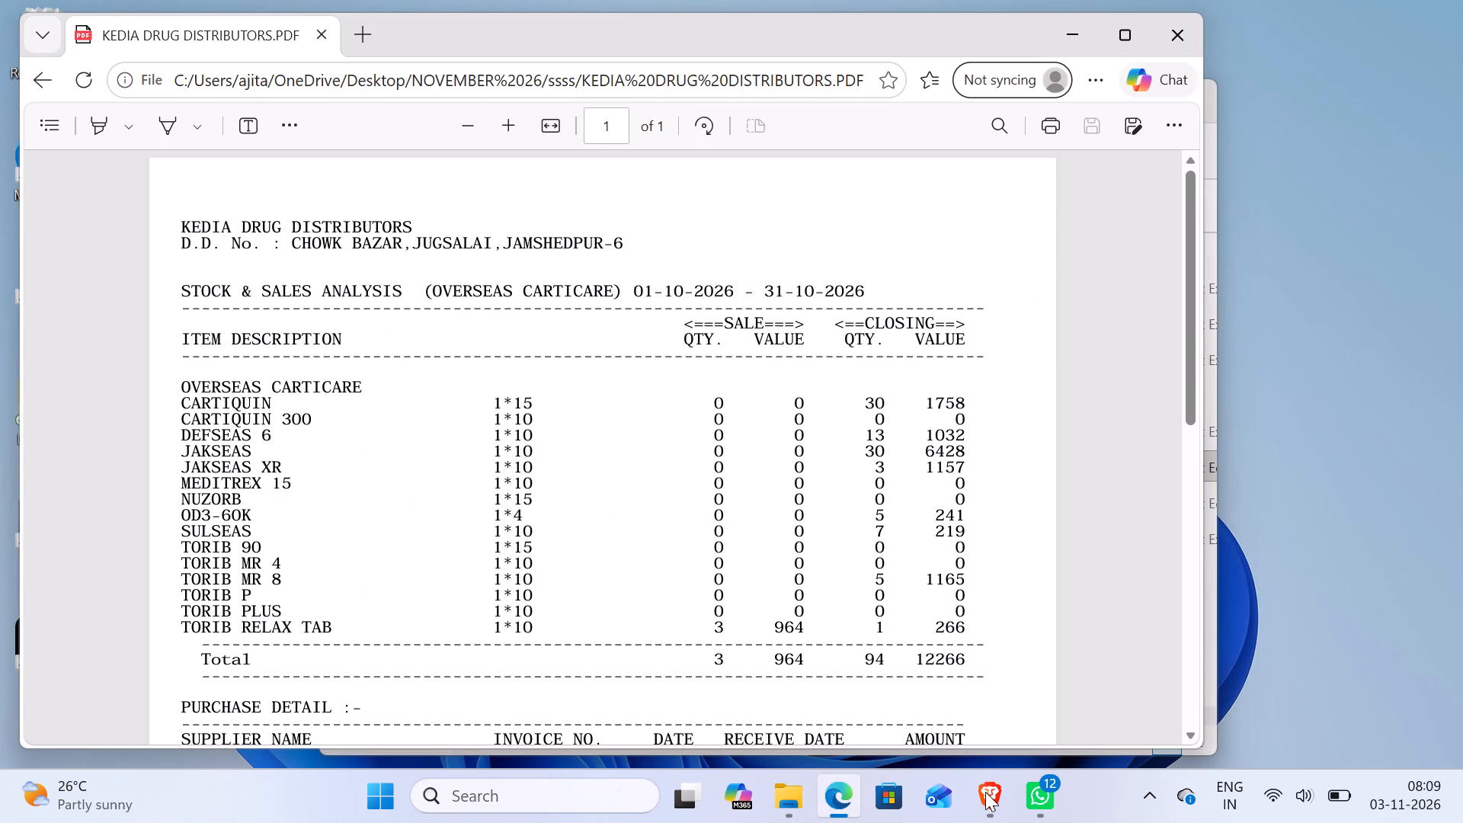
pyautogui.click(985, 792)
pyautogui.scroll(-2, 1354, 445)
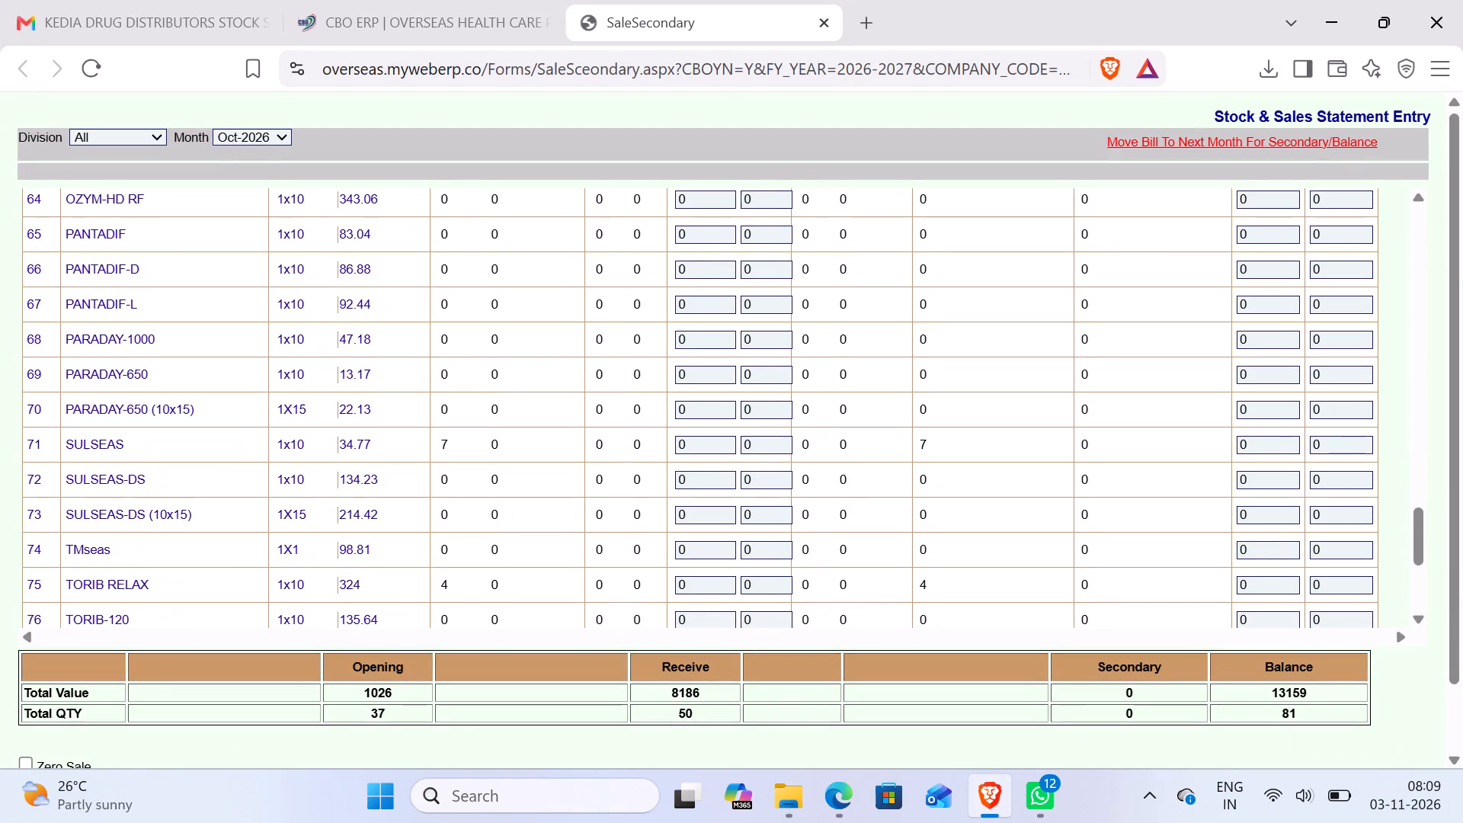
pyautogui.scroll(-2, 1354, 445)
pyautogui.scroll(3, 1354, 445)
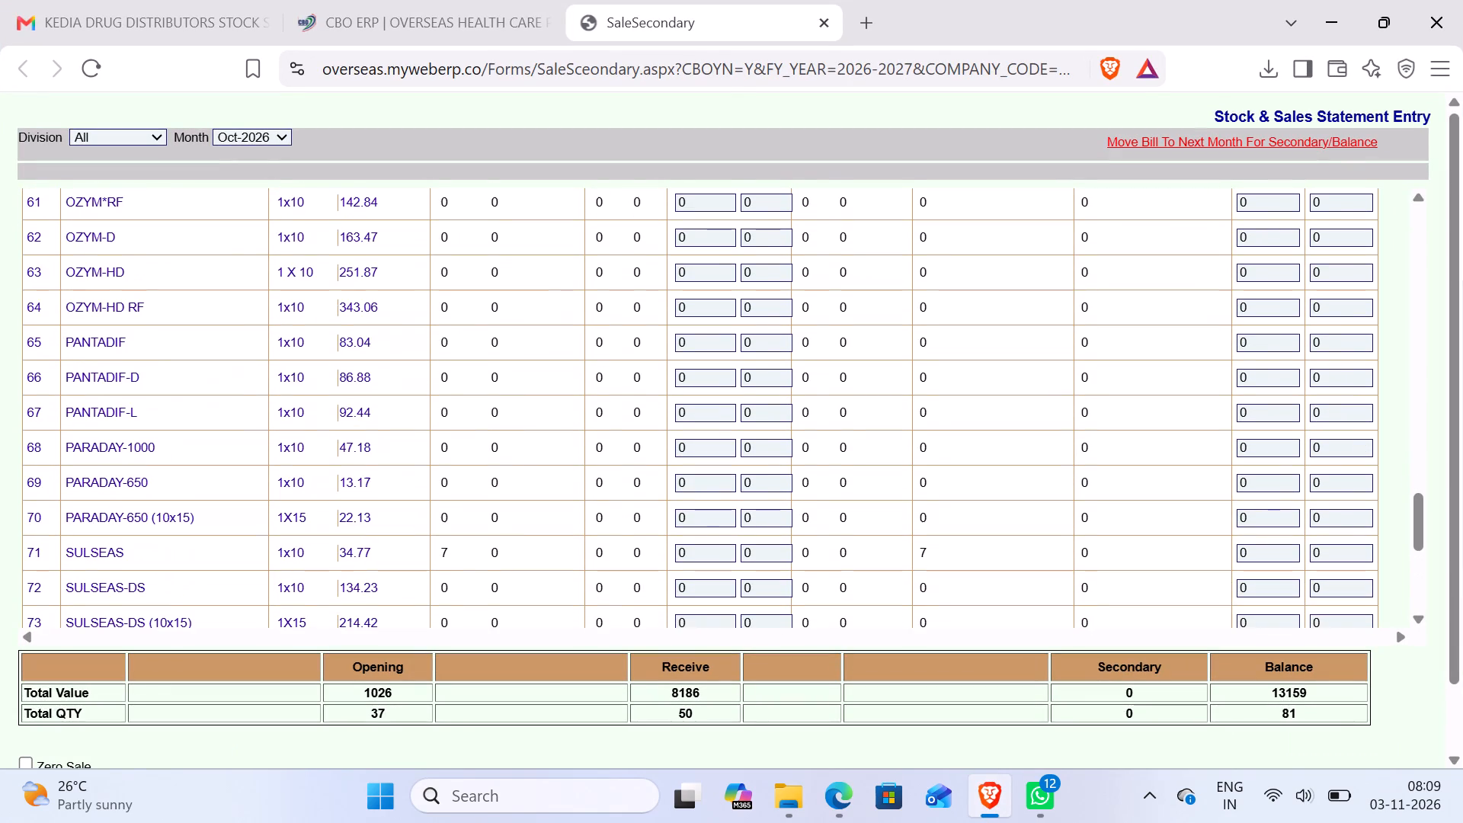
pyautogui.click(1335, 553)
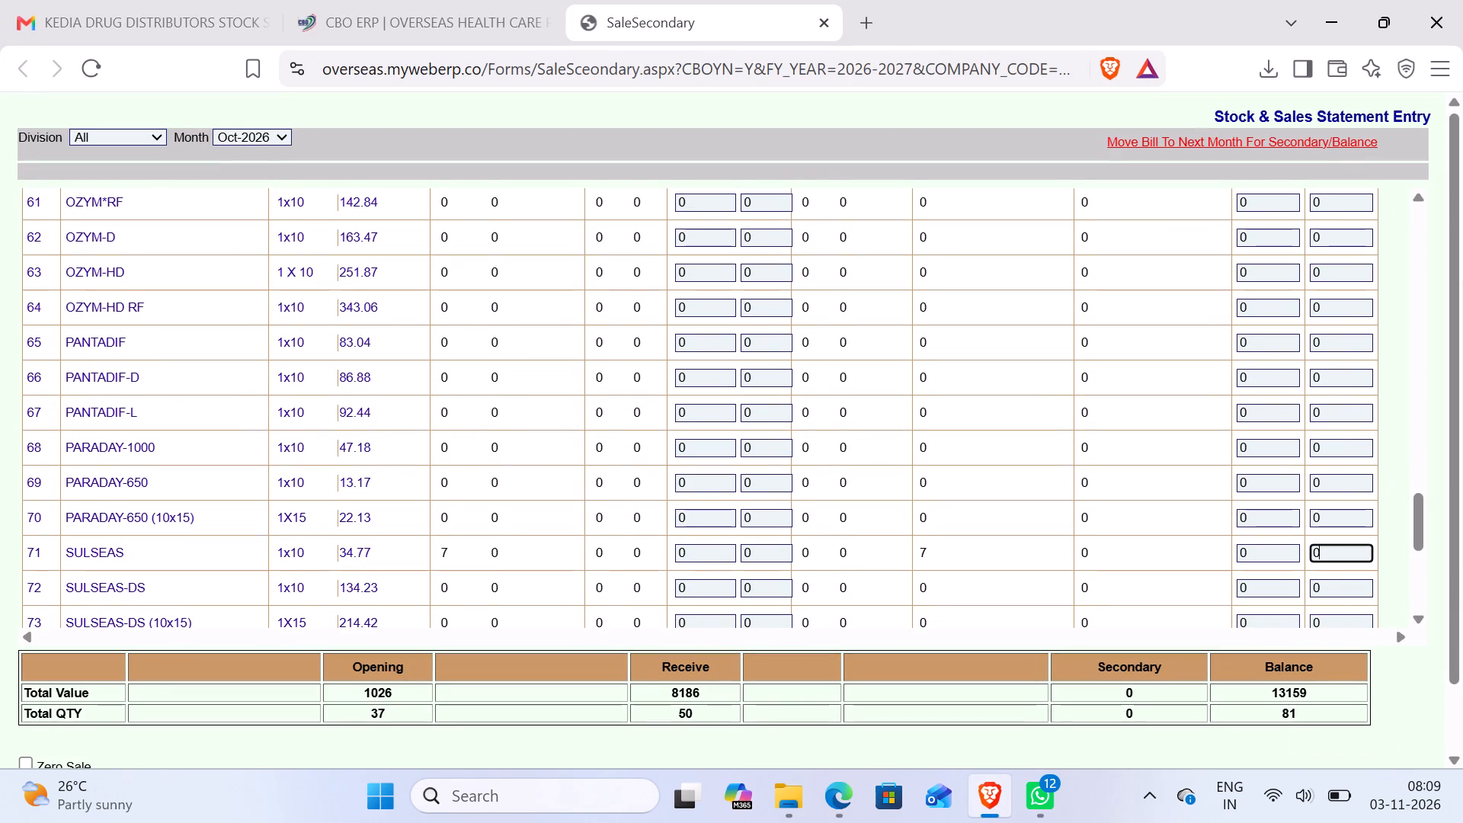
pyautogui.press('BackSpace')
pyautogui.press('7')
pyautogui.click(1338, 597)
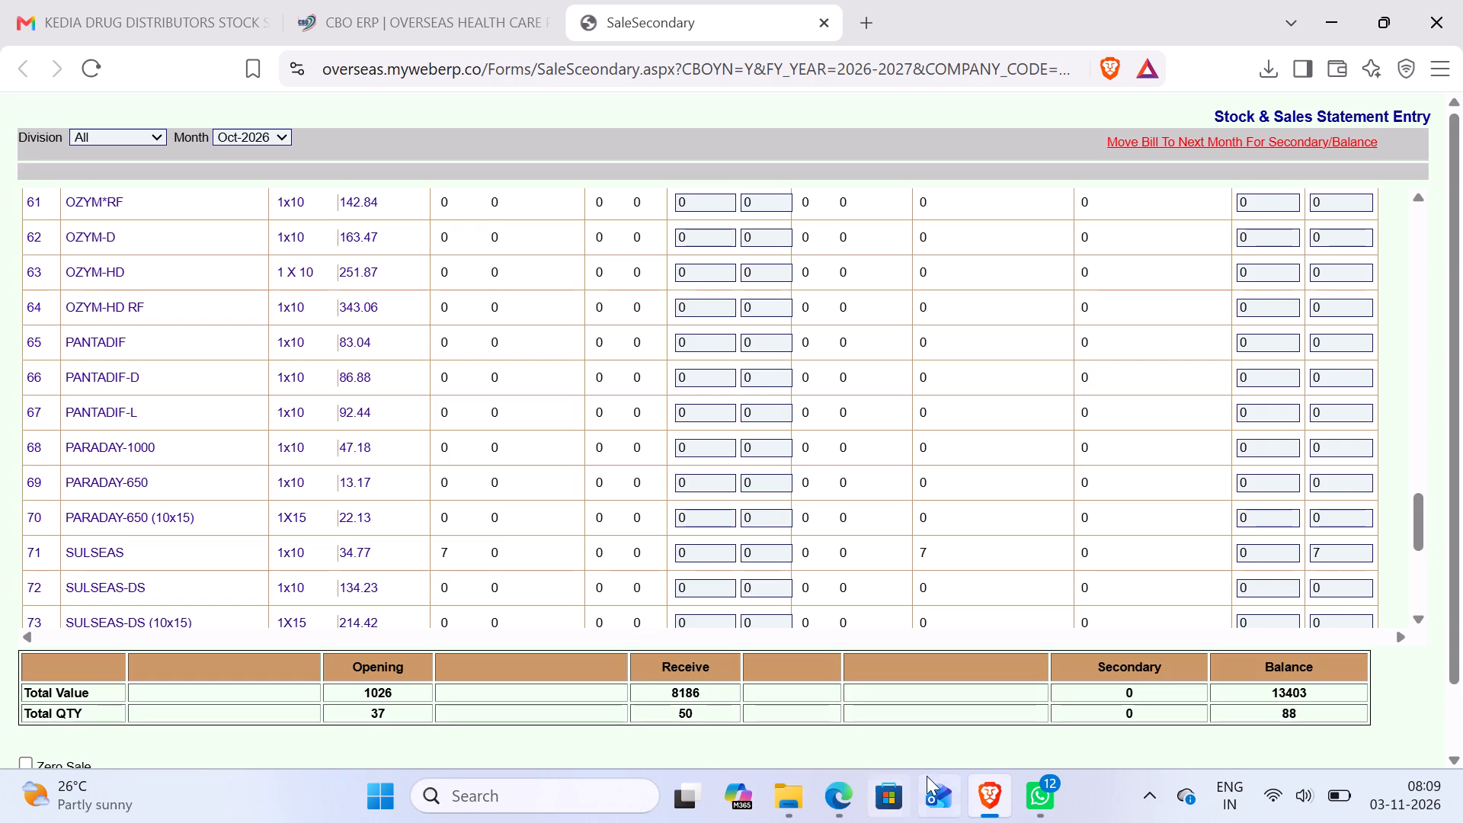
# Check the PDF statement for the remaining TORIB products and set the closing quantity of TORIB-MR 4 to 5 in the entry form.
pyautogui.click(994, 790)
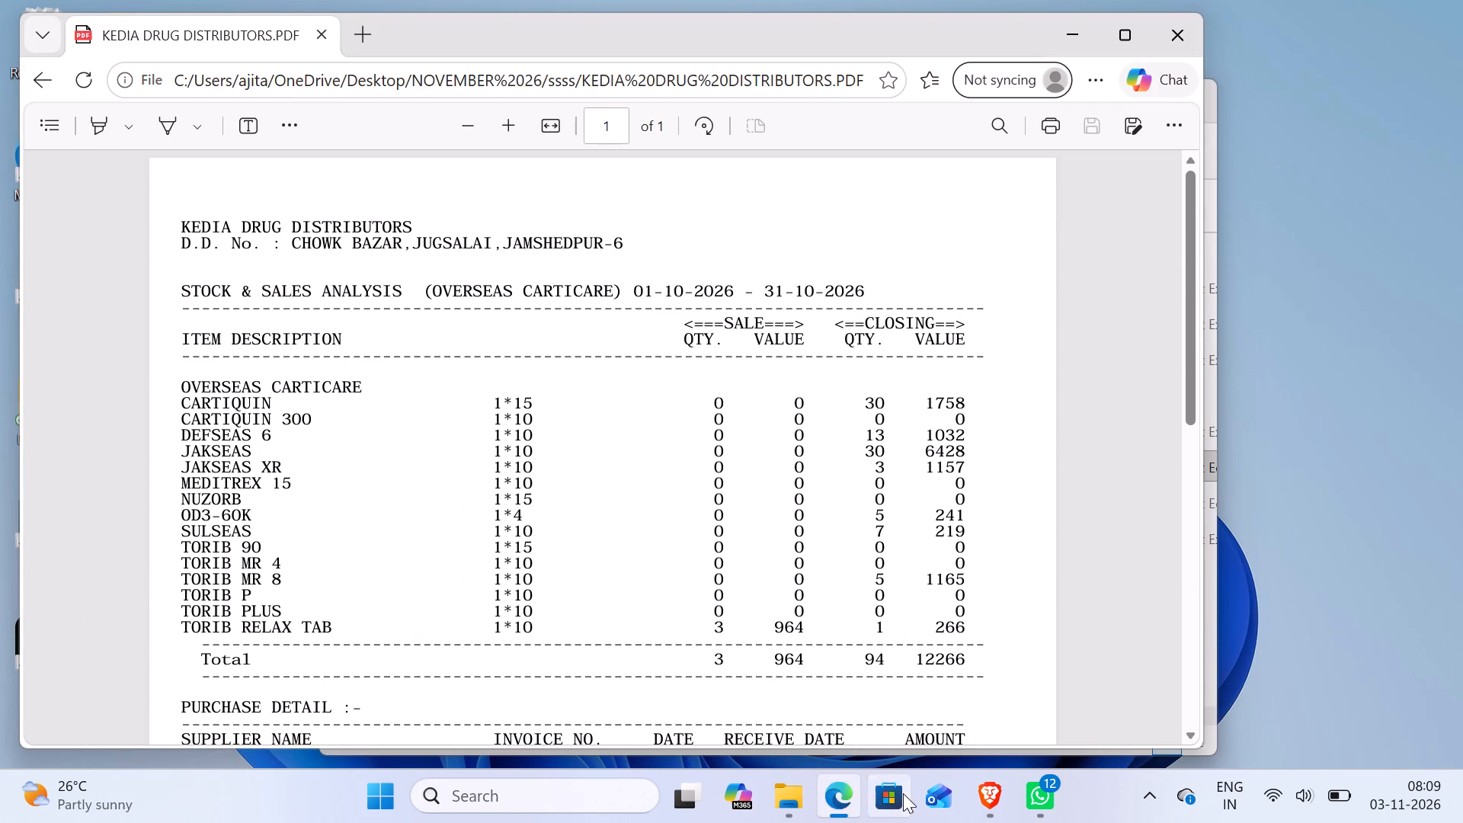
pyautogui.click(991, 795)
pyautogui.scroll(-3, 1397, 455)
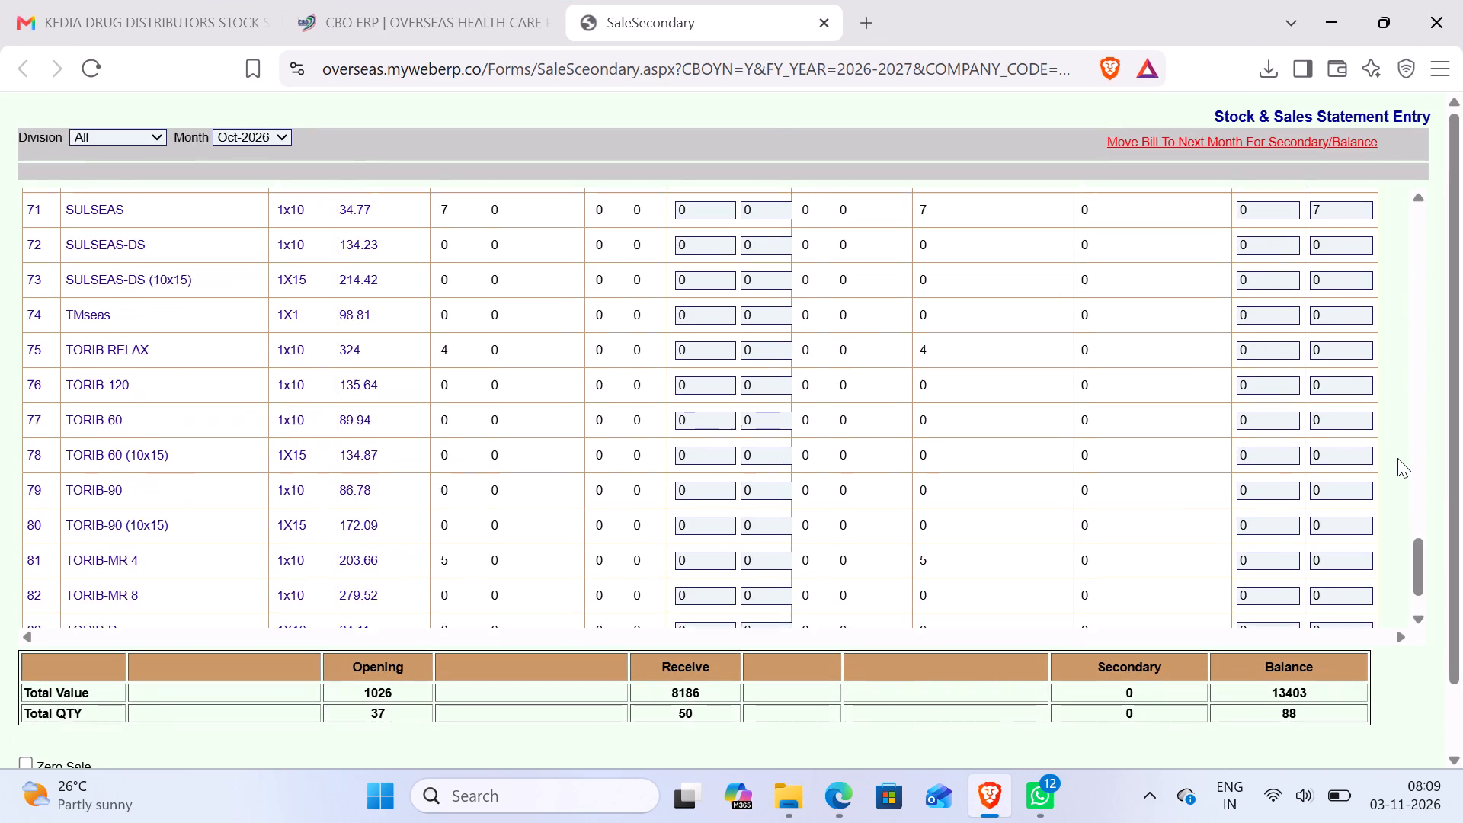
pyautogui.scroll(-2, 1397, 458)
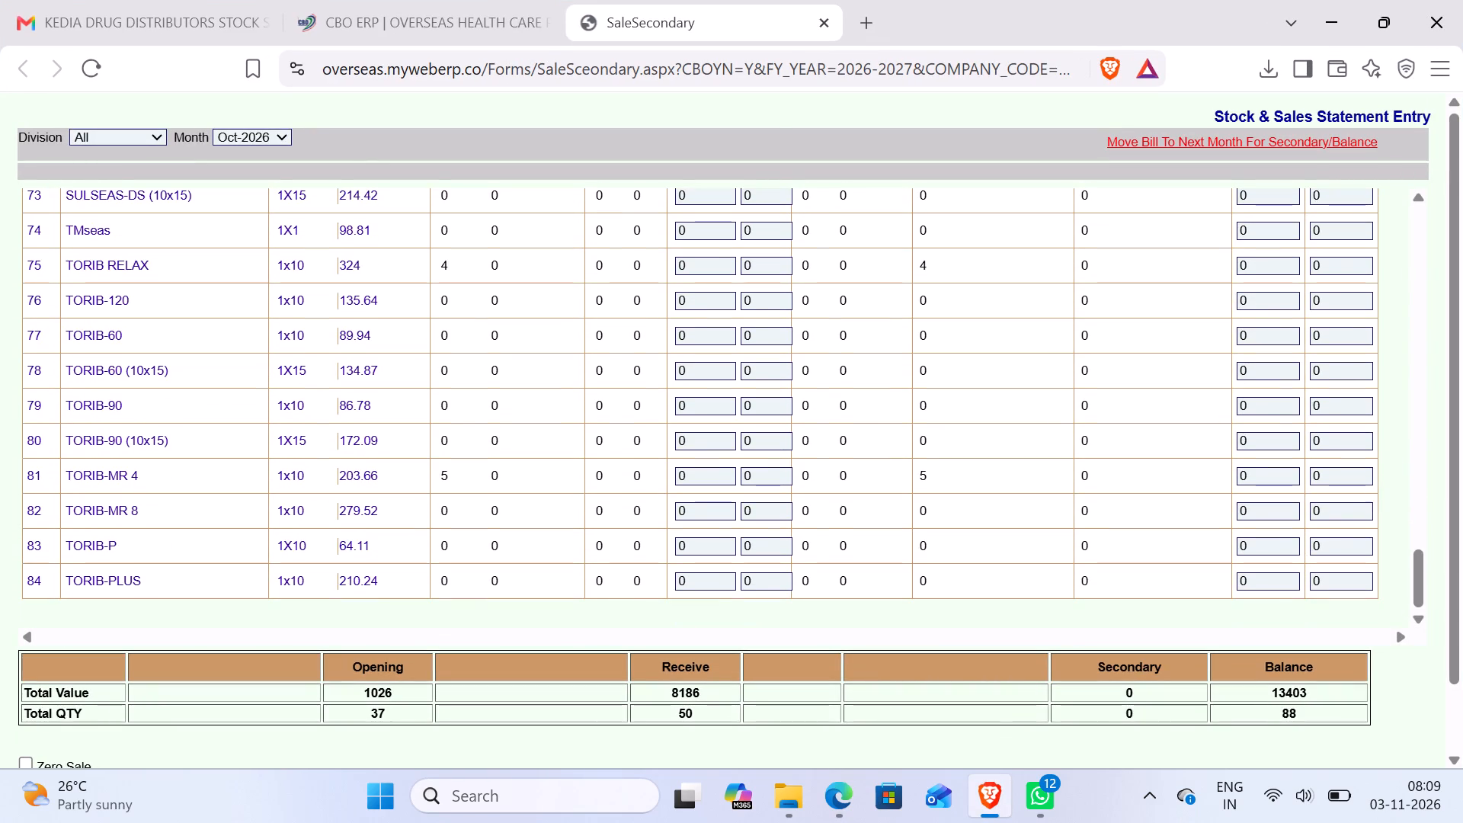
pyautogui.click(1353, 474)
pyautogui.press('BackSpace')
pyautogui.press('5')
# Consult the PDF statement again and set TORIB RELAX to 3 sales and 1 closing in the entry form.
pyautogui.click(995, 796)
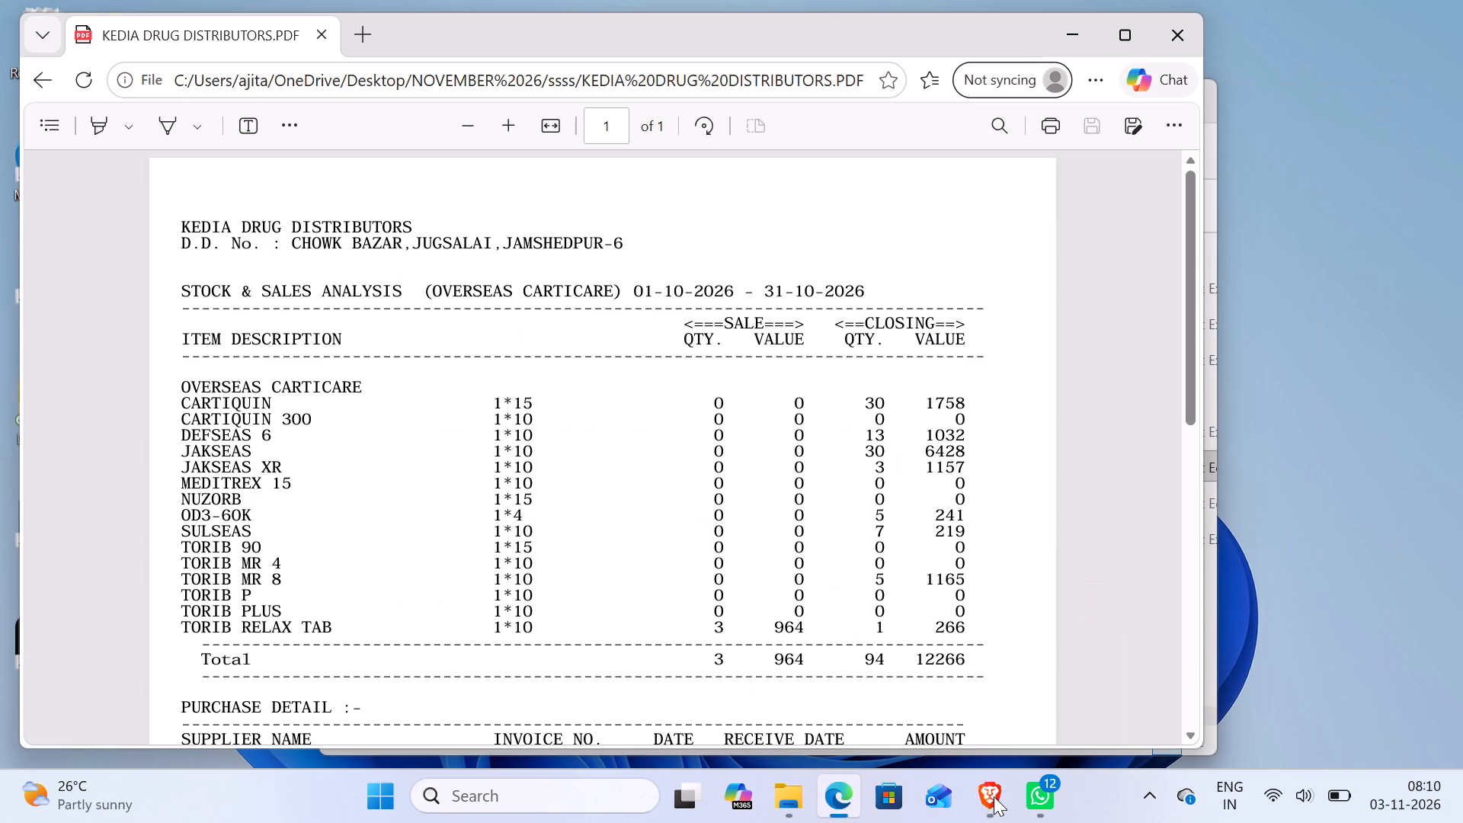
pyautogui.click(994, 796)
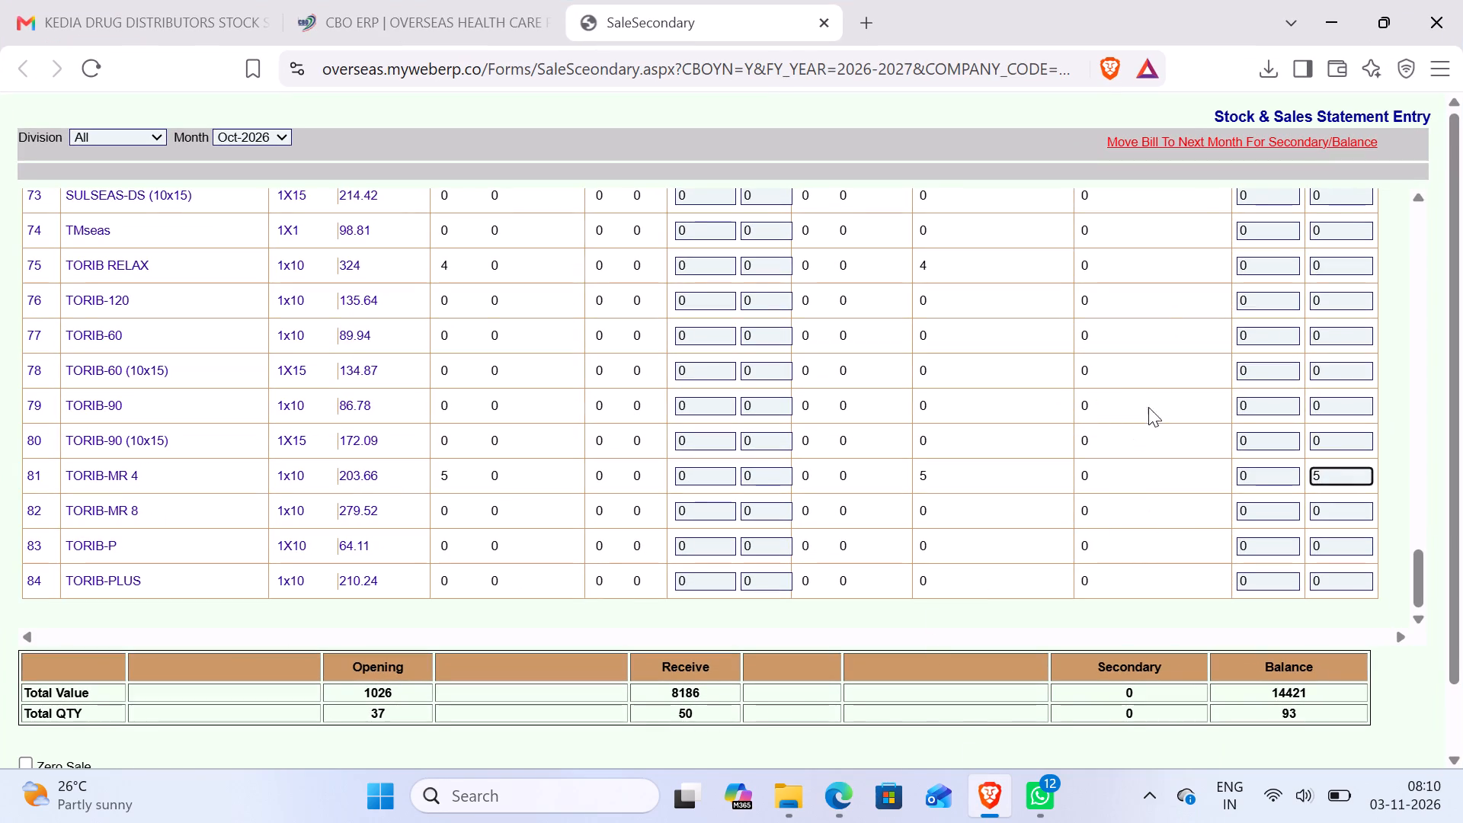
pyautogui.click(1278, 256)
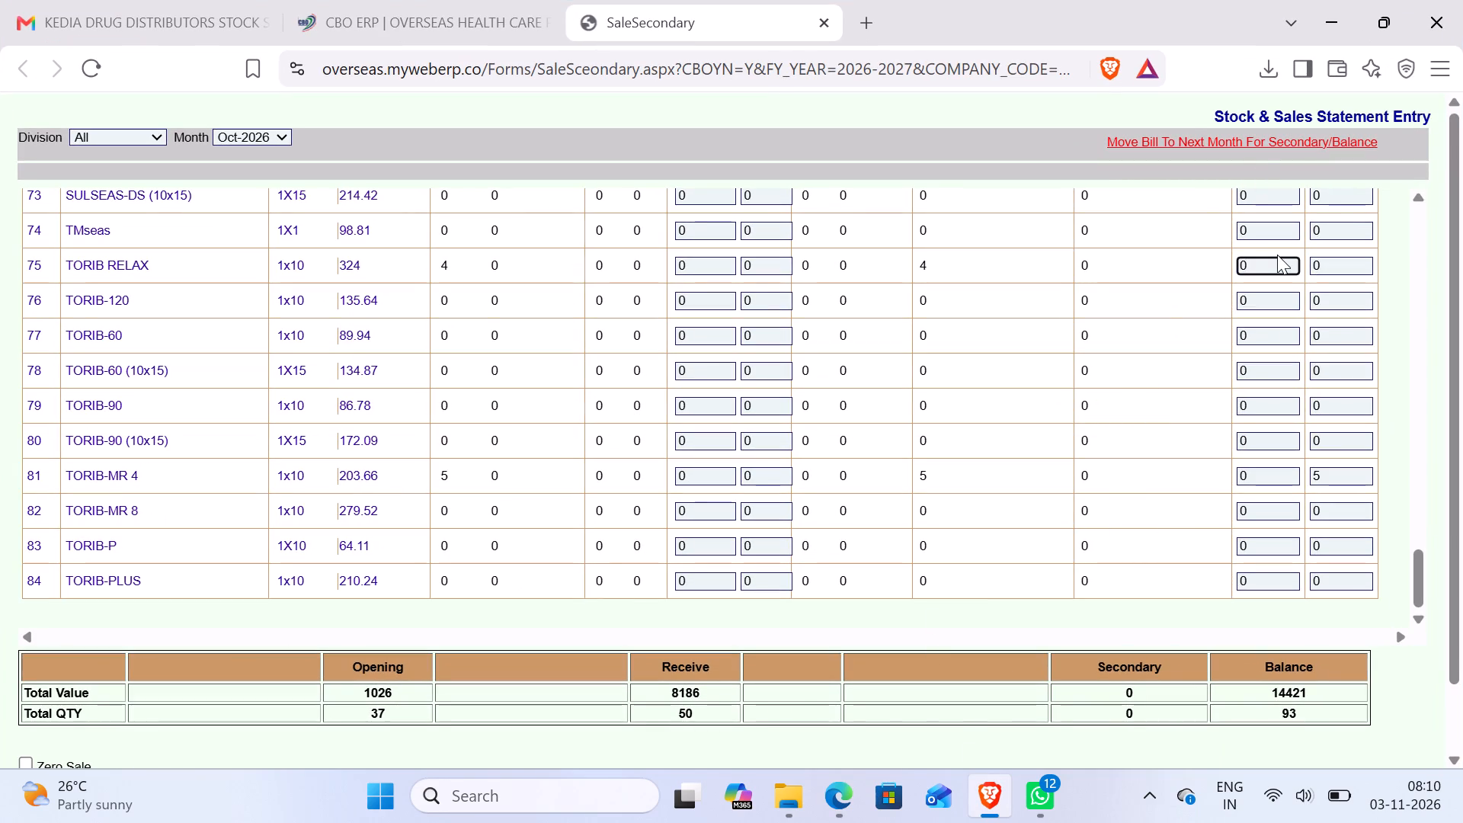
pyautogui.press('BackSpace')
pyautogui.press('3')
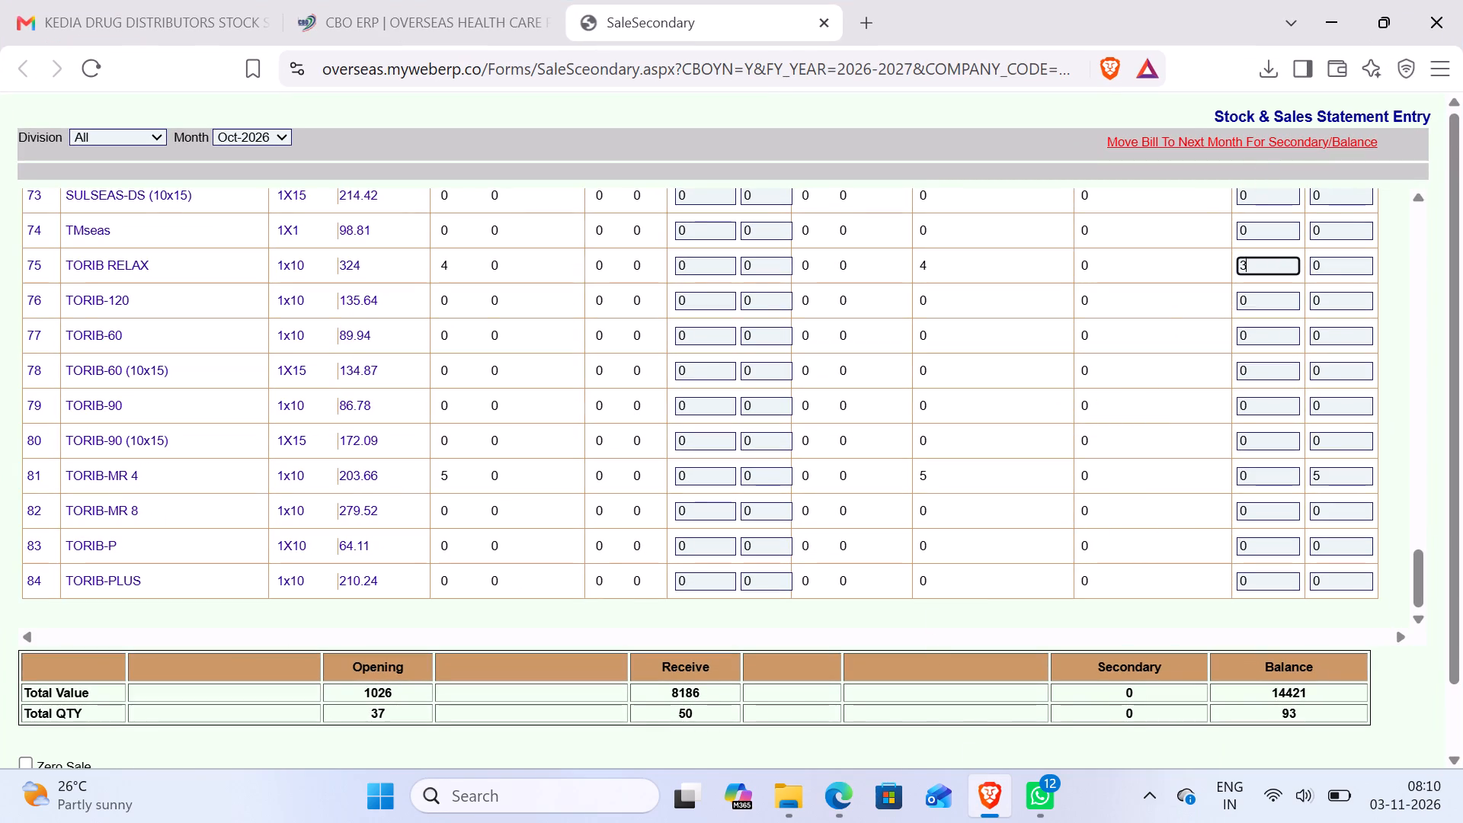
pyautogui.click(1338, 261)
pyautogui.press('BackSpace')
pyautogui.press('1')
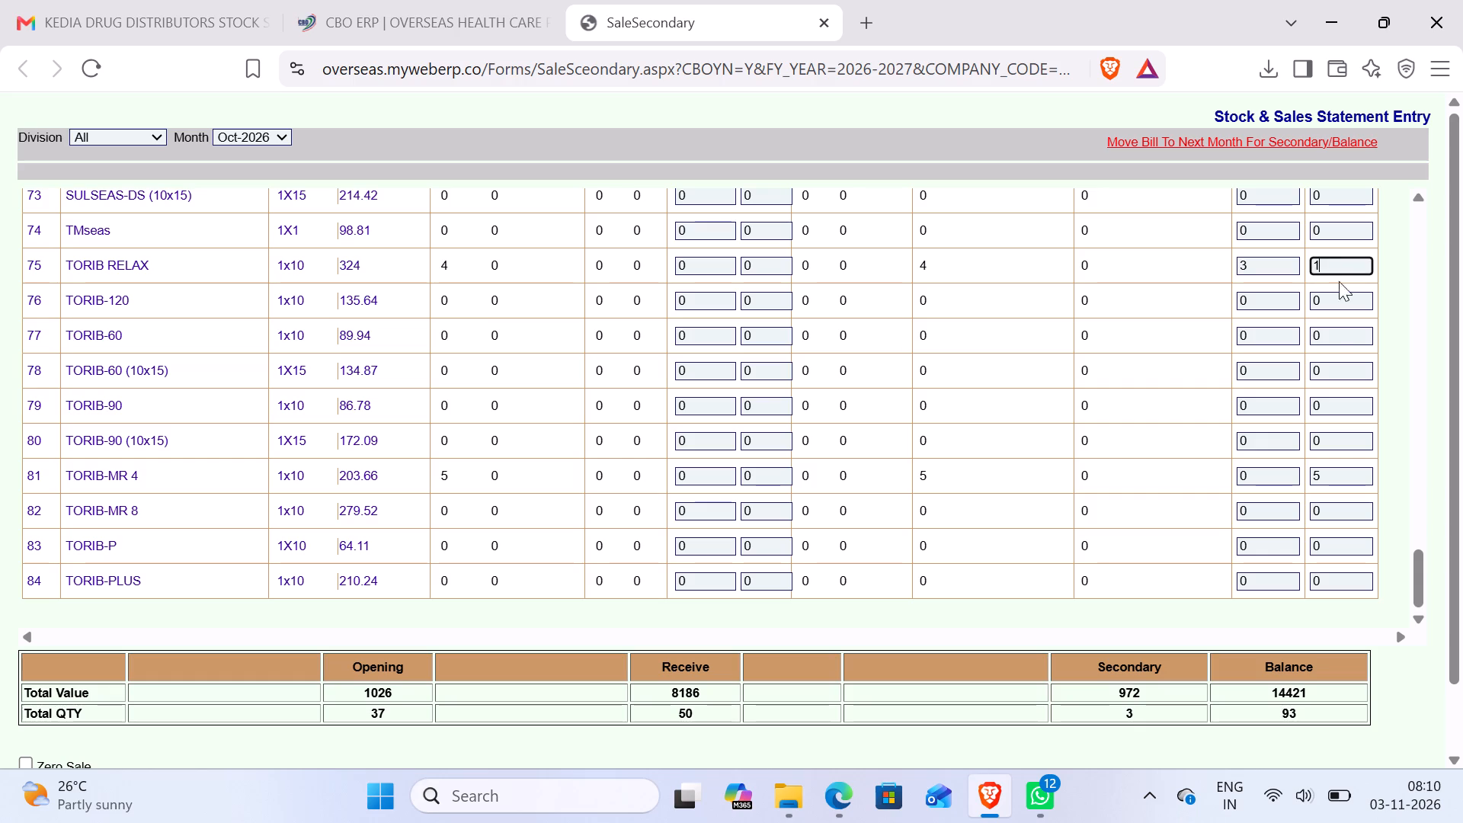
pyautogui.click(1343, 545)
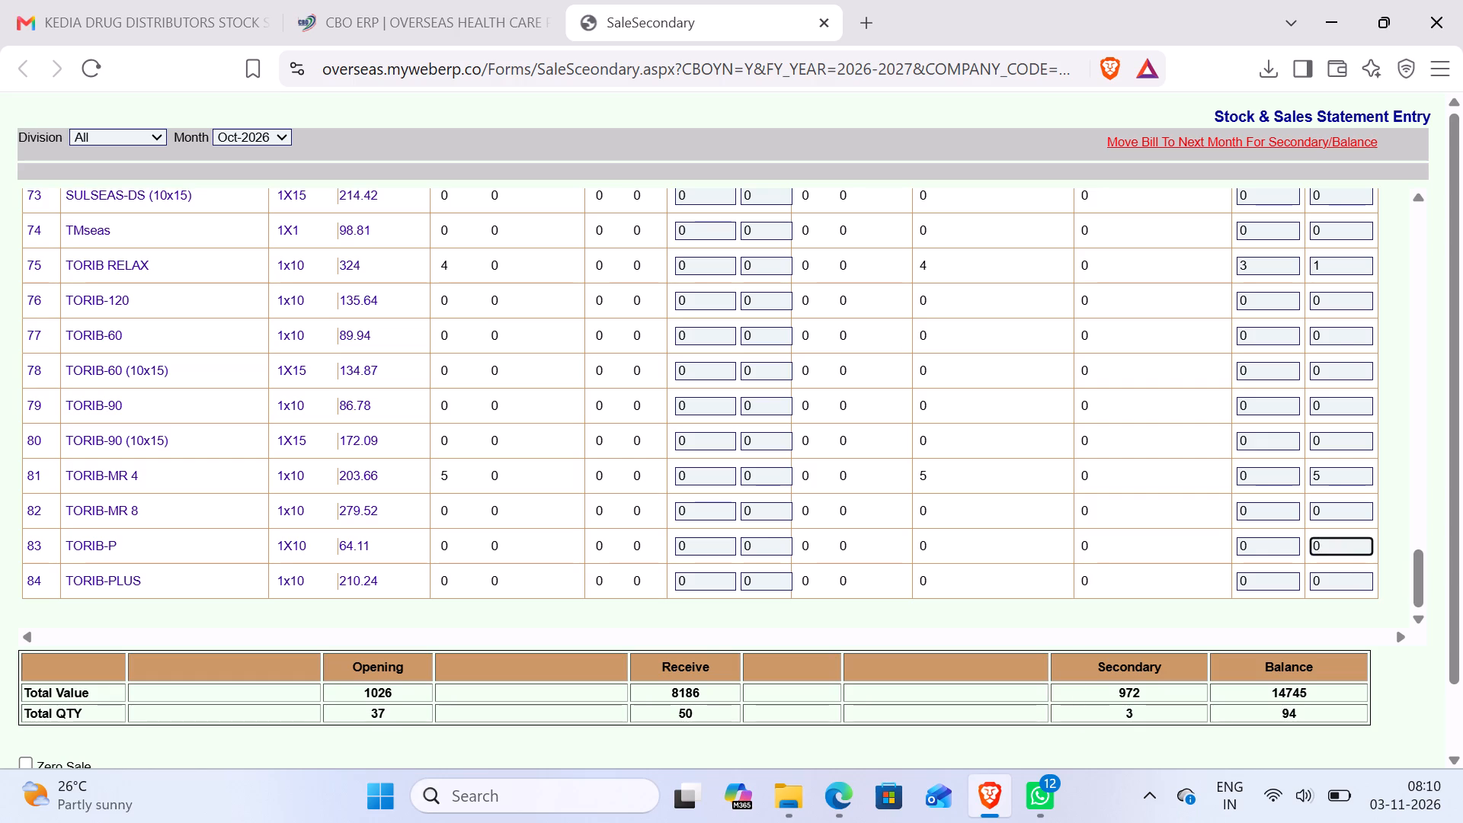
# Submit the completed Kedia Drug Distributors stock and sales statement and acknowledge the save.
pyautogui.scroll(-8, 825, 555)
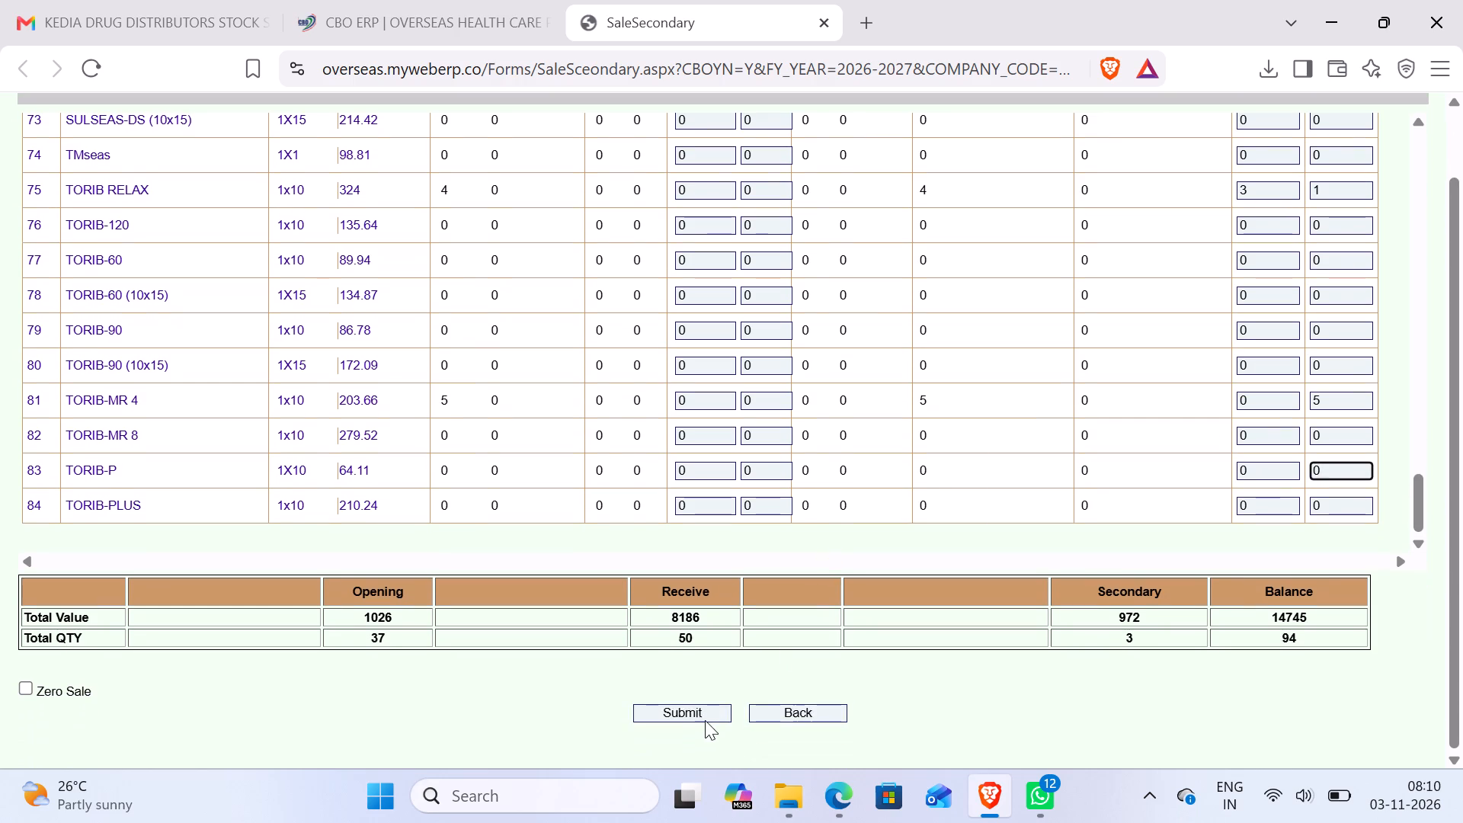
pyautogui.click(700, 706)
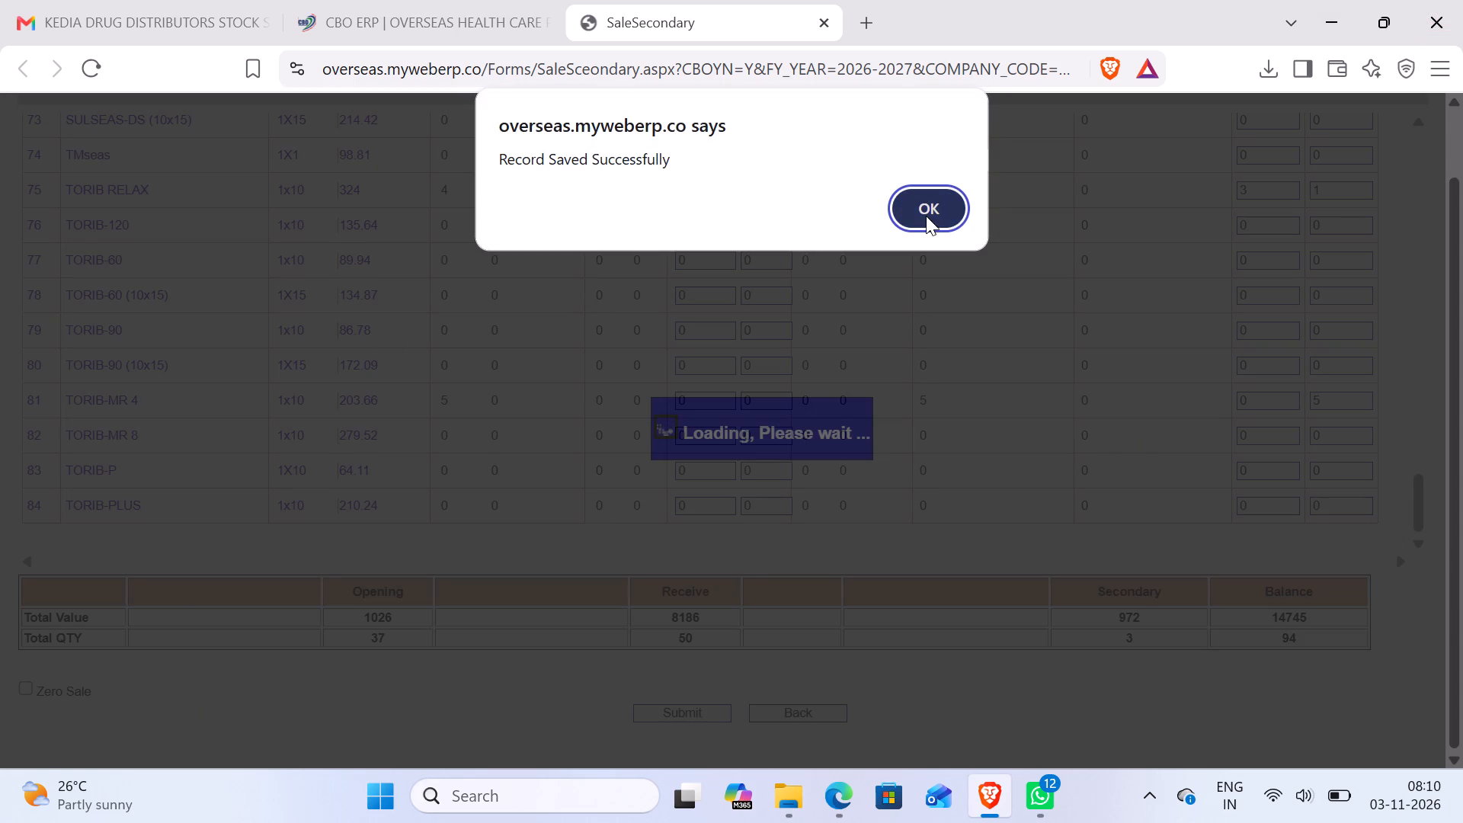
pyautogui.click(927, 207)
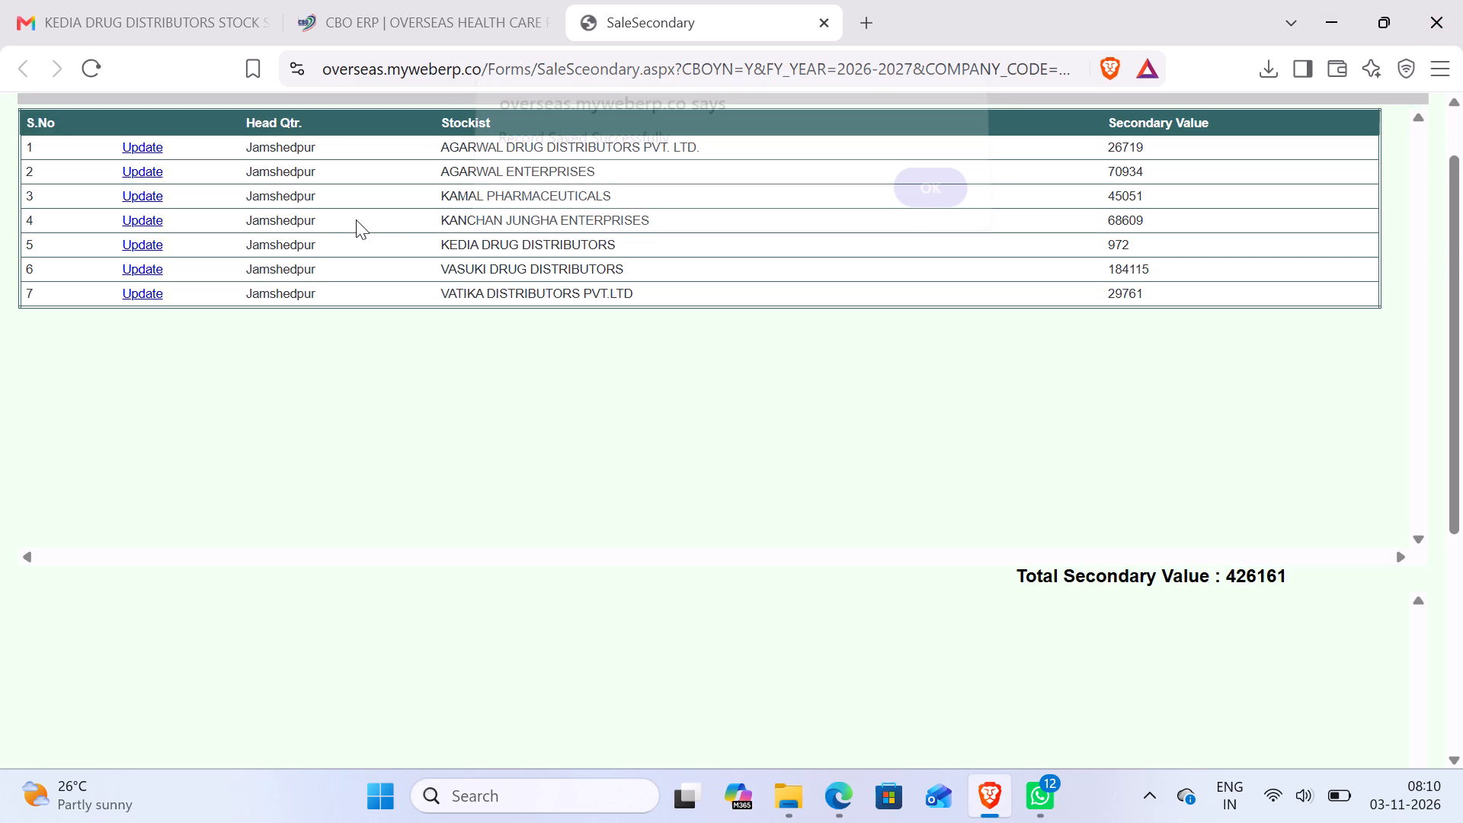
# Open the AGARWAL ENTERPRISES statement for updating from the stockist list.
pyautogui.click(141, 170)
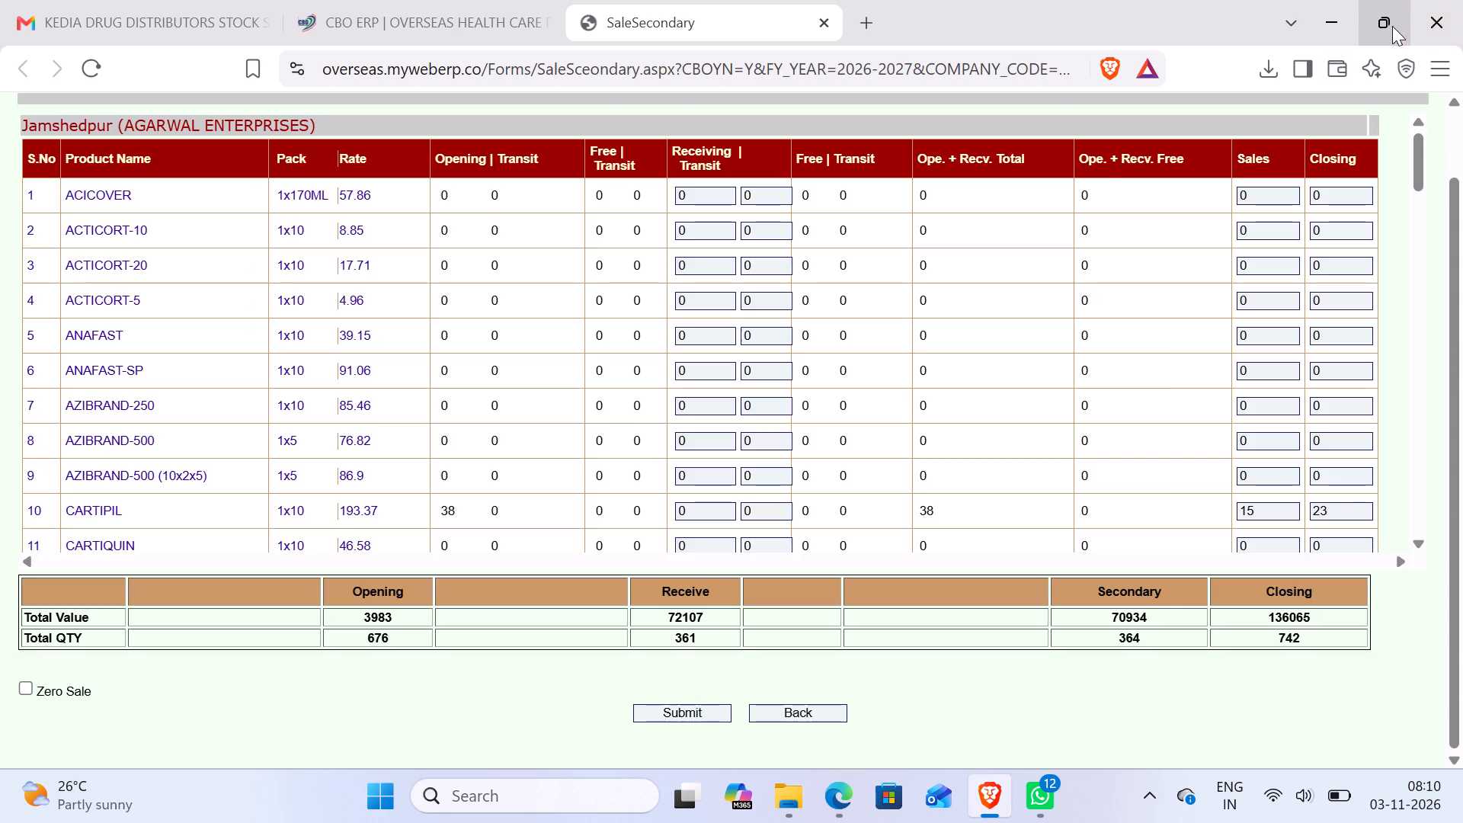
# Restore the ERP browser window to a smaller size and close the Kedia Drug Distributors PDF.
pyautogui.click(1383, 27)
pyautogui.click(1123, 355)
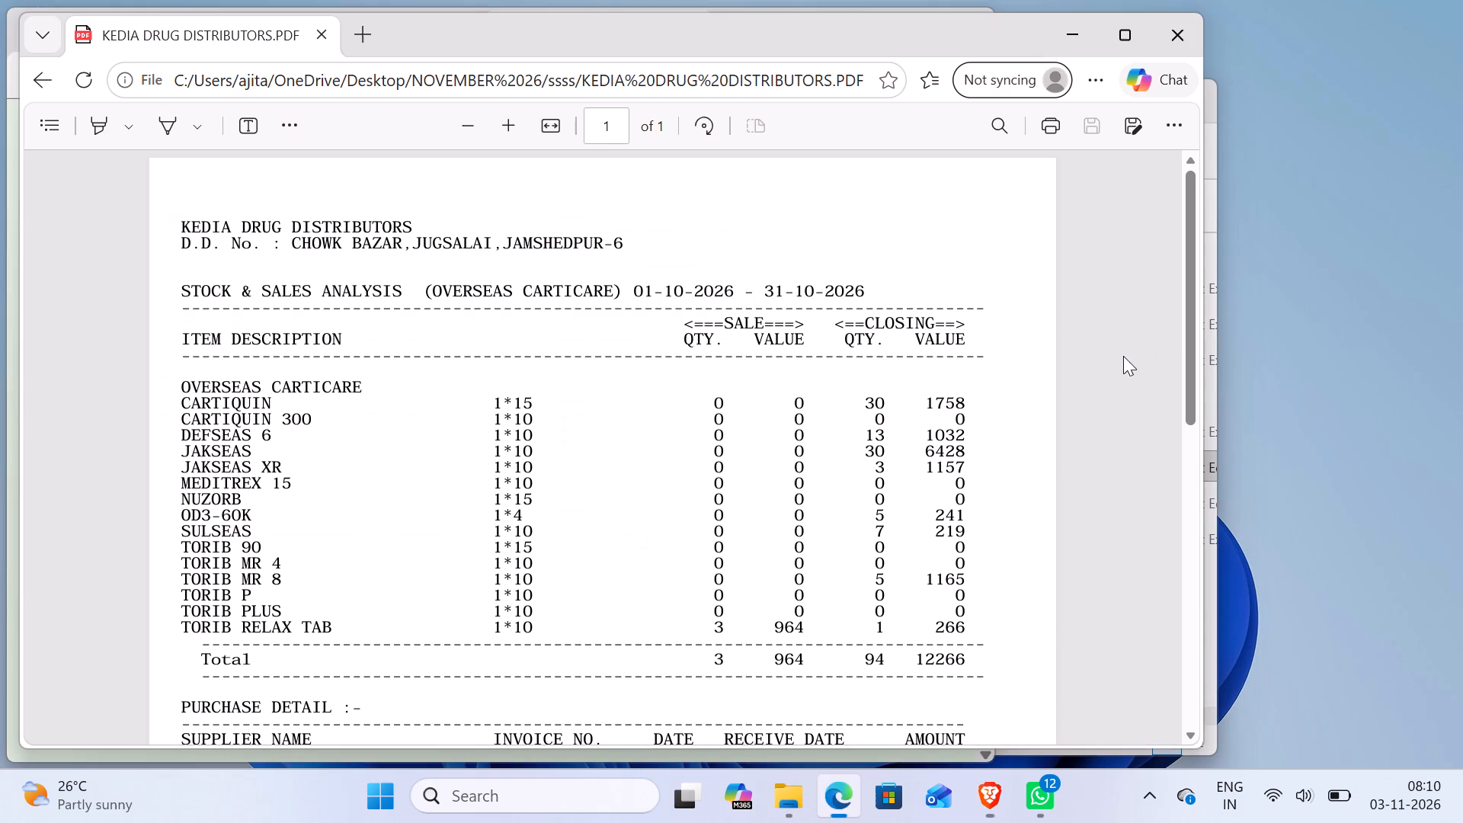
pyautogui.click(1170, 39)
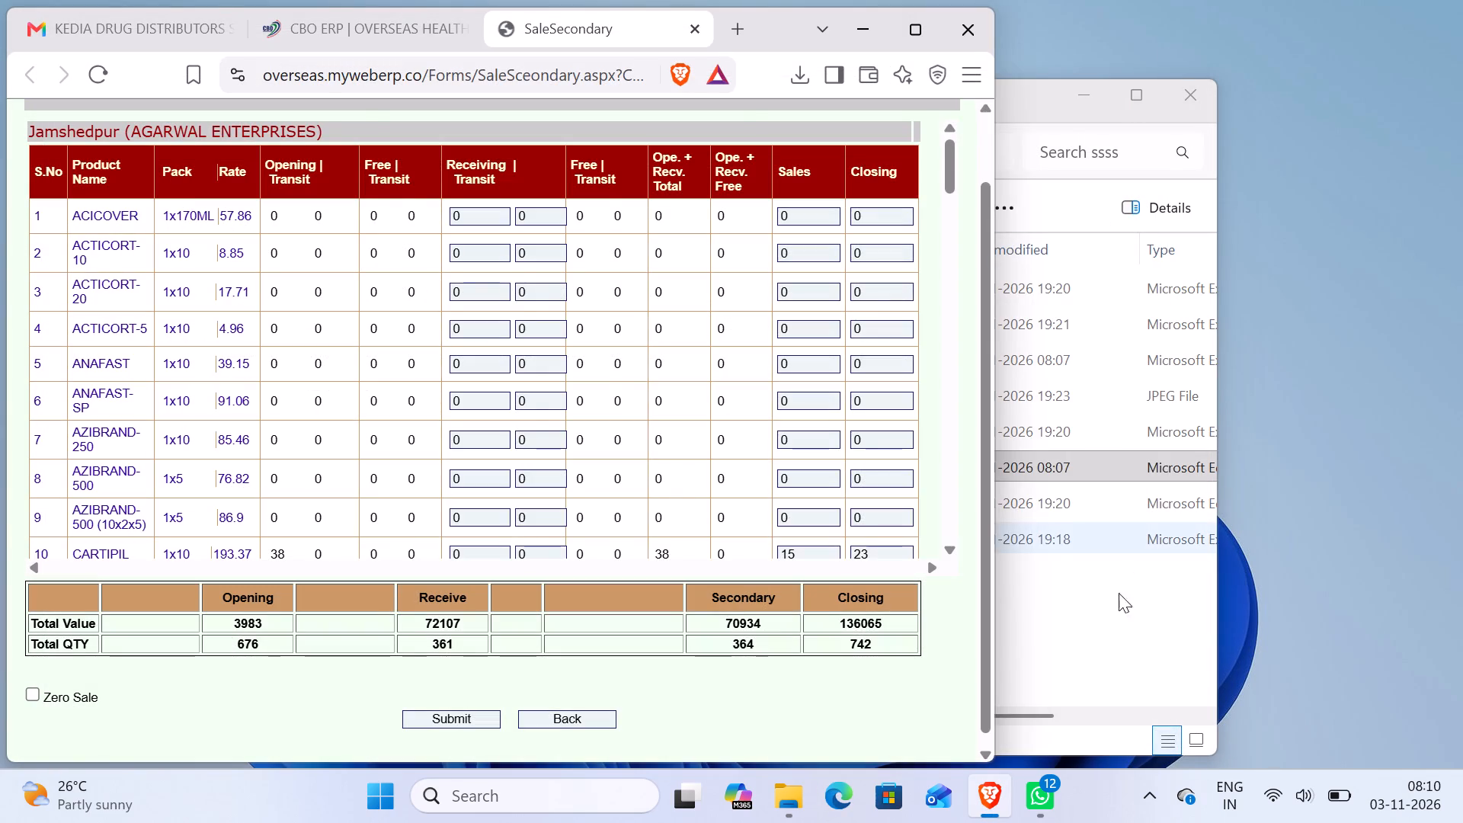
pyautogui.click(1077, 652)
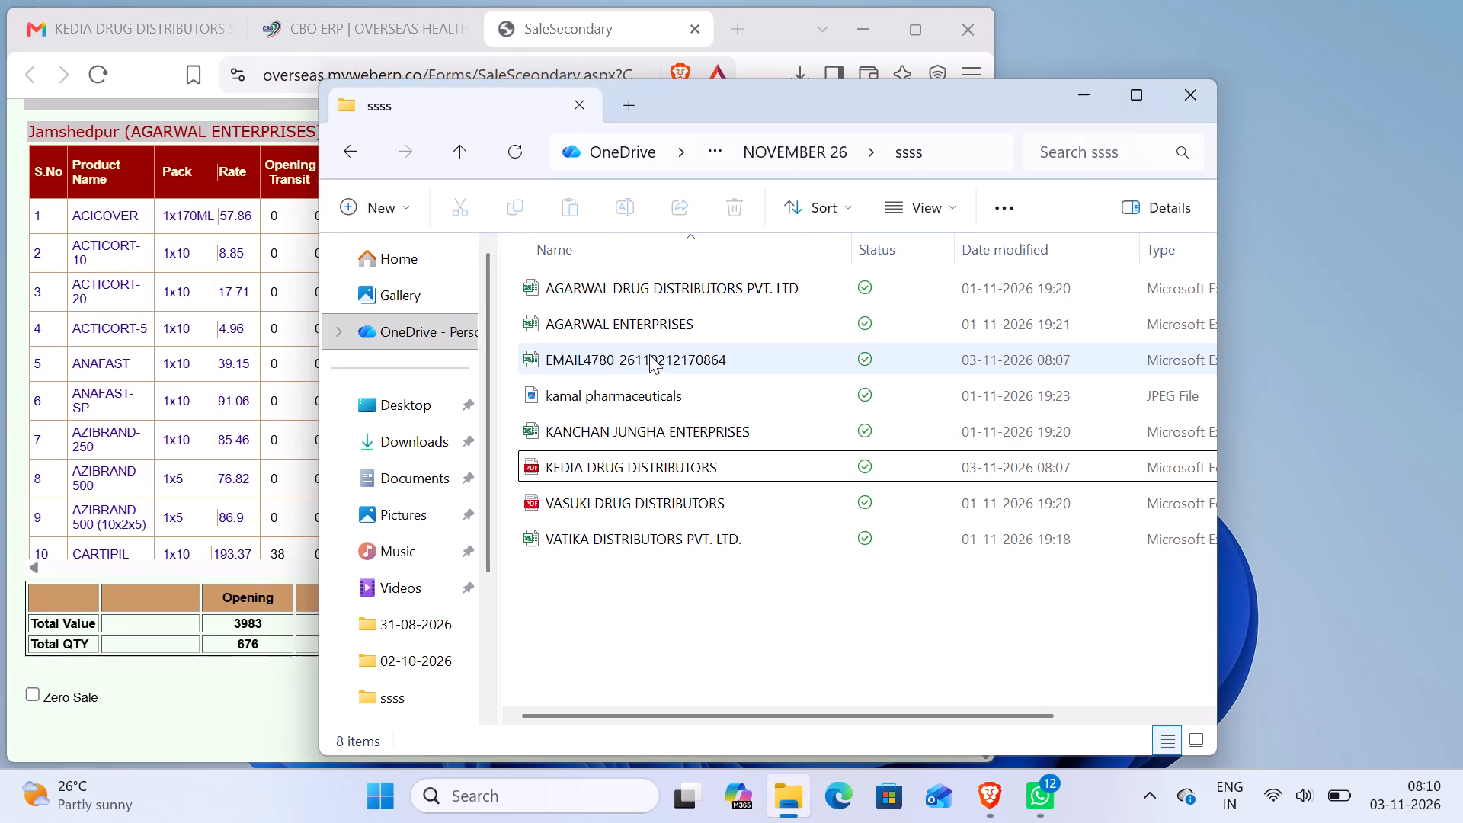
pyautogui.doubleClick(643, 361)
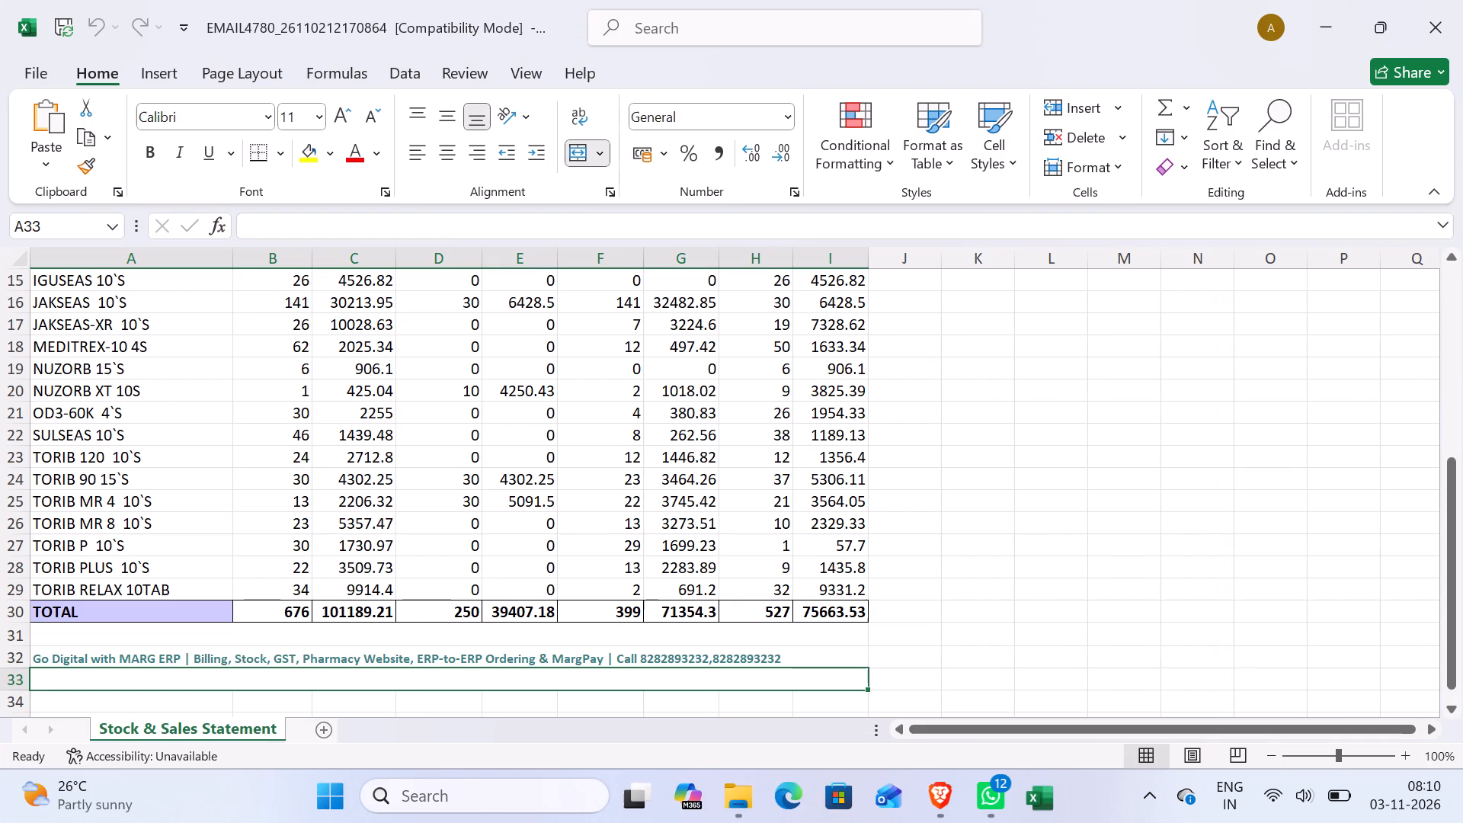
pyautogui.scroll(14, 549, 421)
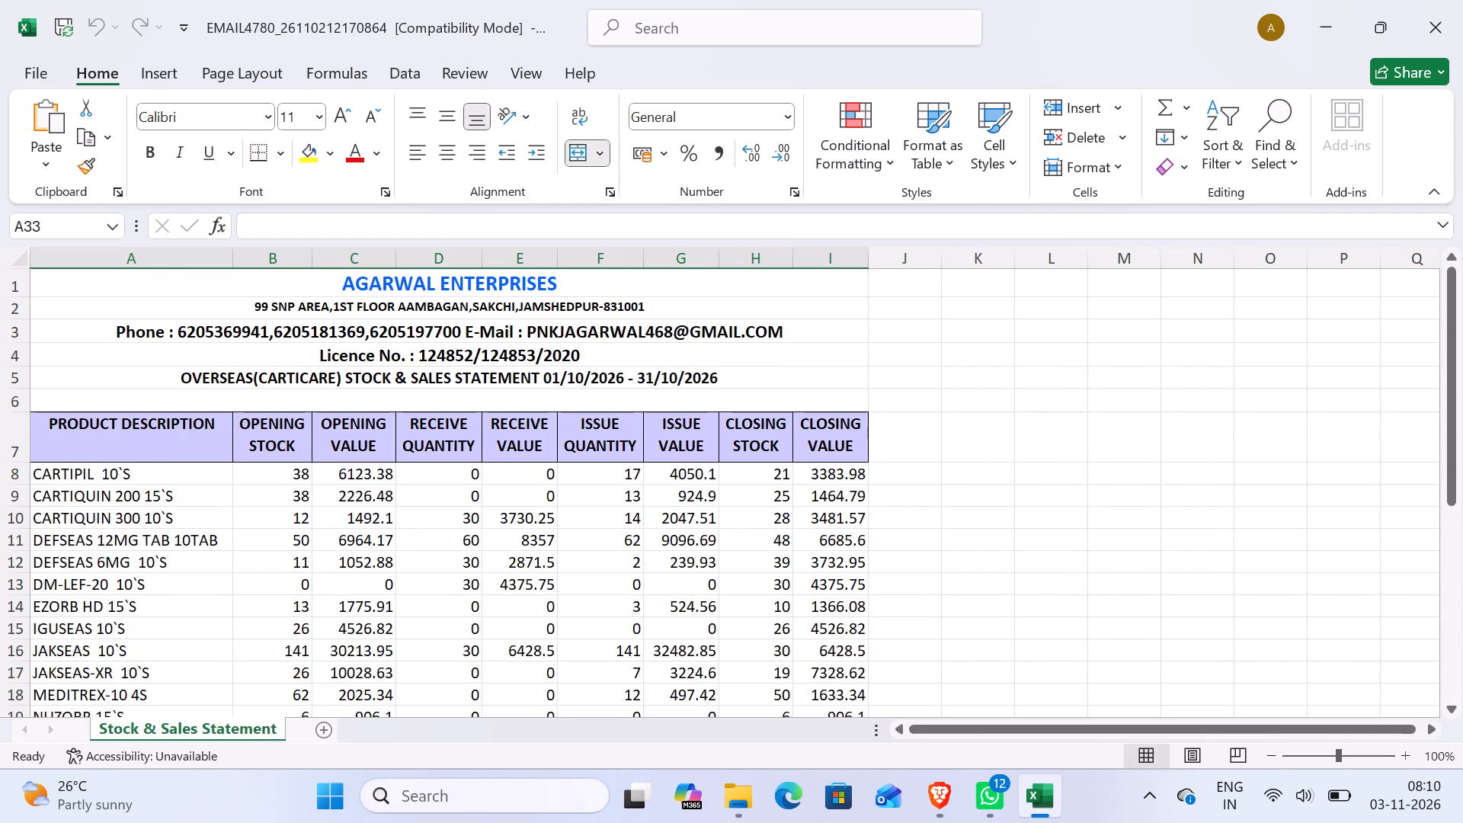
# Hide the opening, receive, issue value and closing value columns (B to E, G and I), leaving product, issue quantity and closing stock.
pyautogui.moveTo(285, 263); pyautogui.dragTo(494, 271)
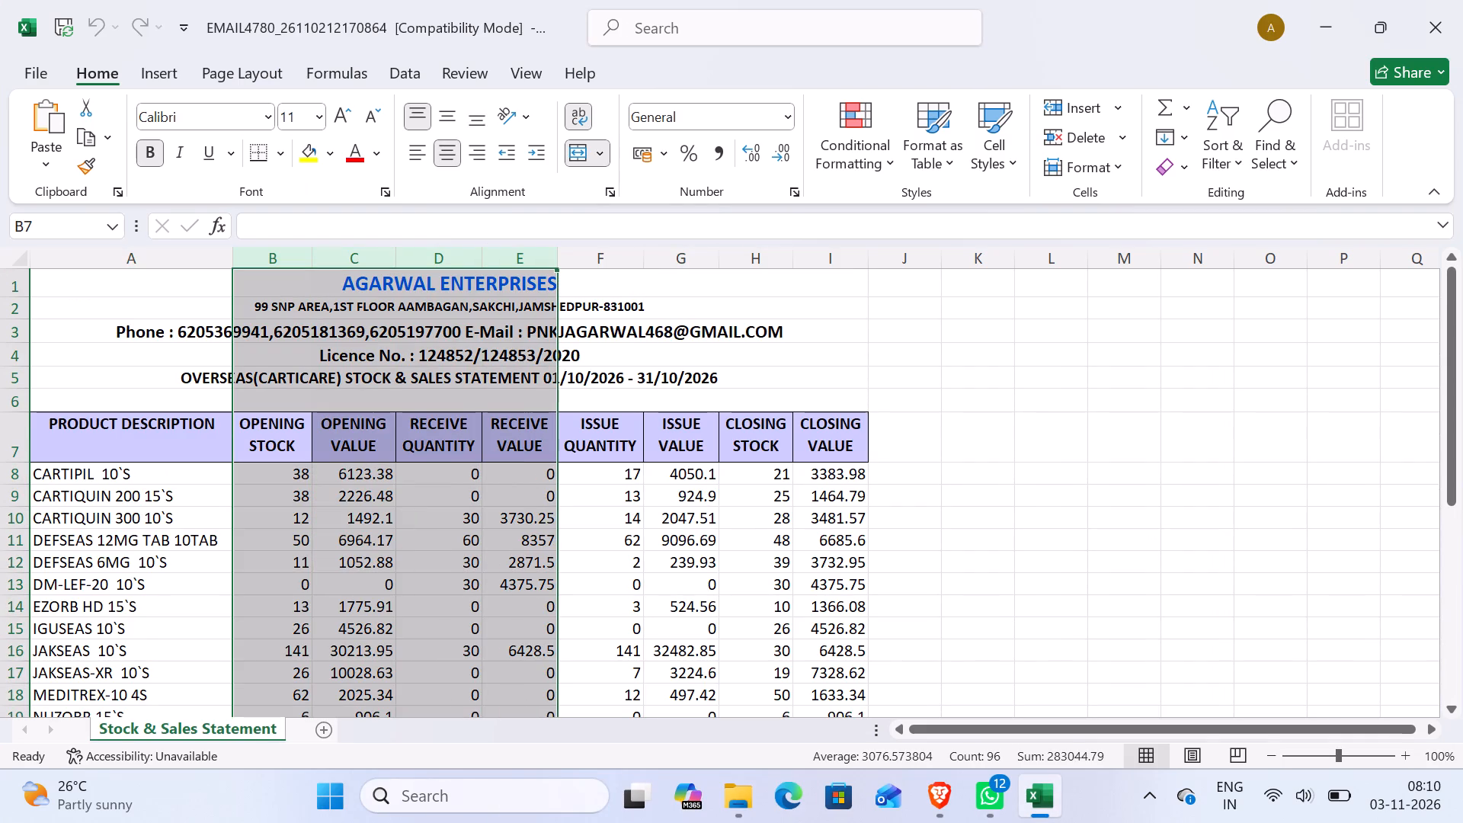
pyautogui.rightClick(514, 261)
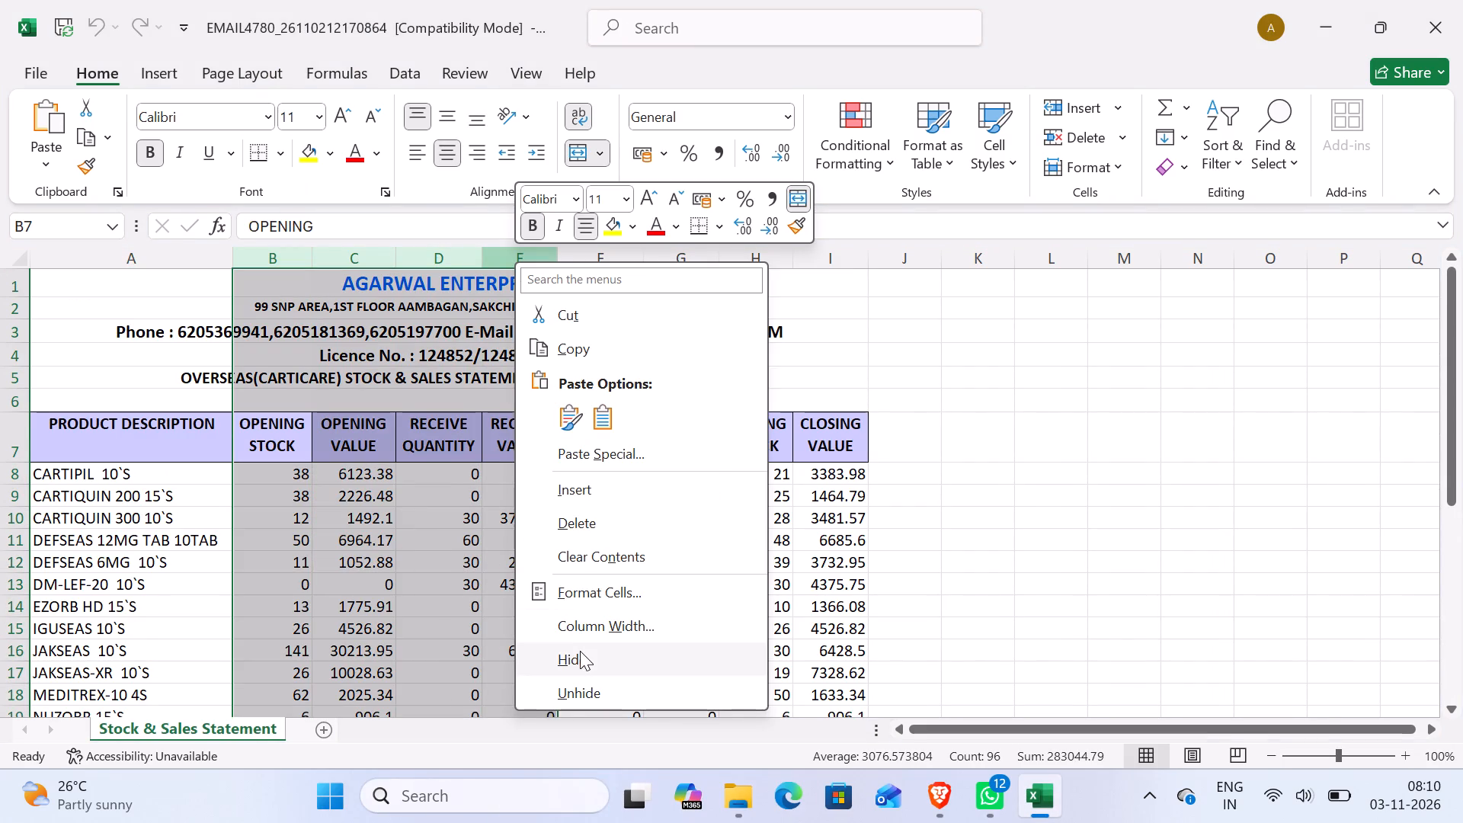
pyautogui.click(580, 652)
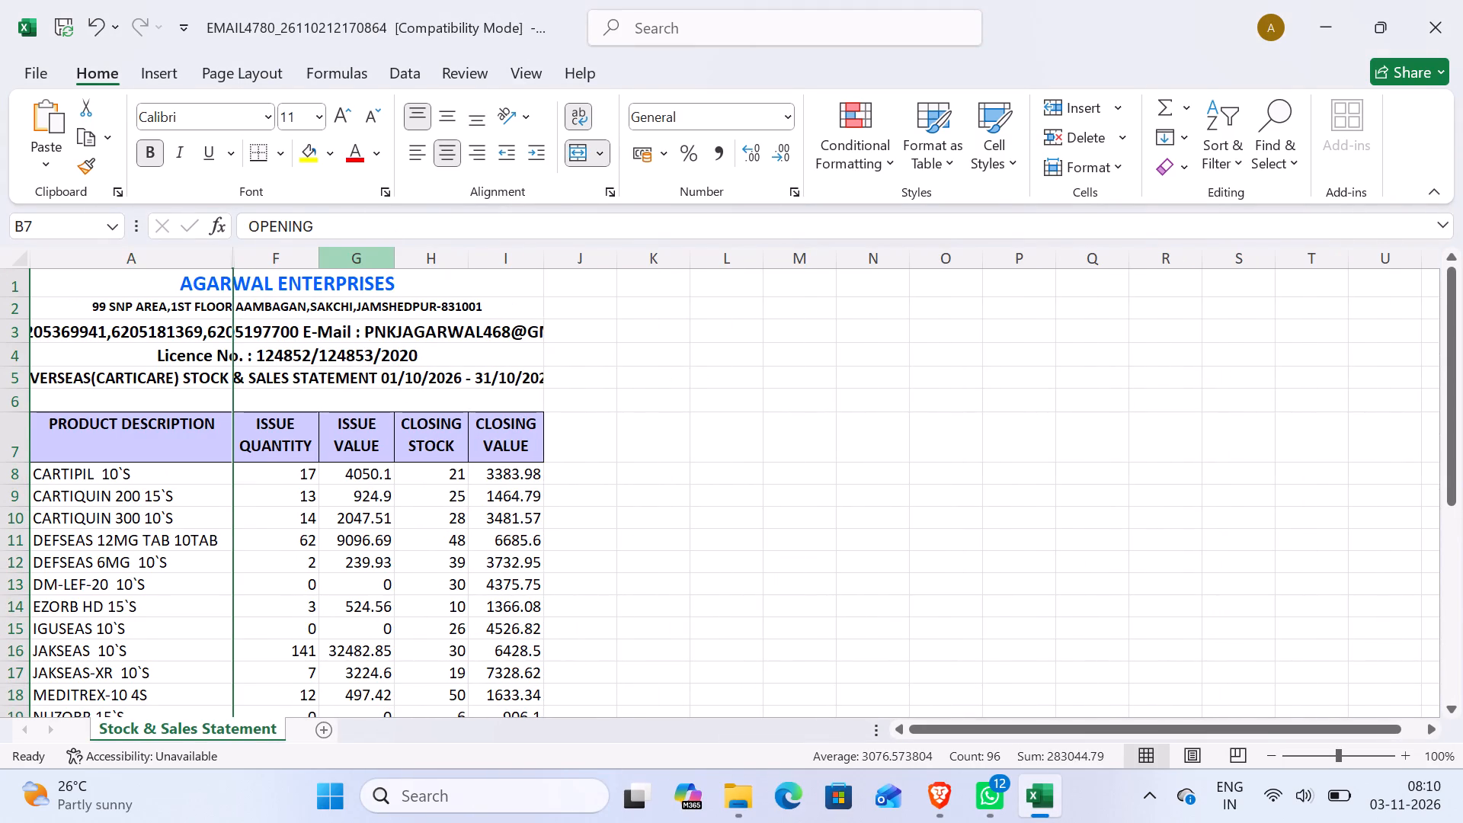
pyautogui.rightClick(370, 248)
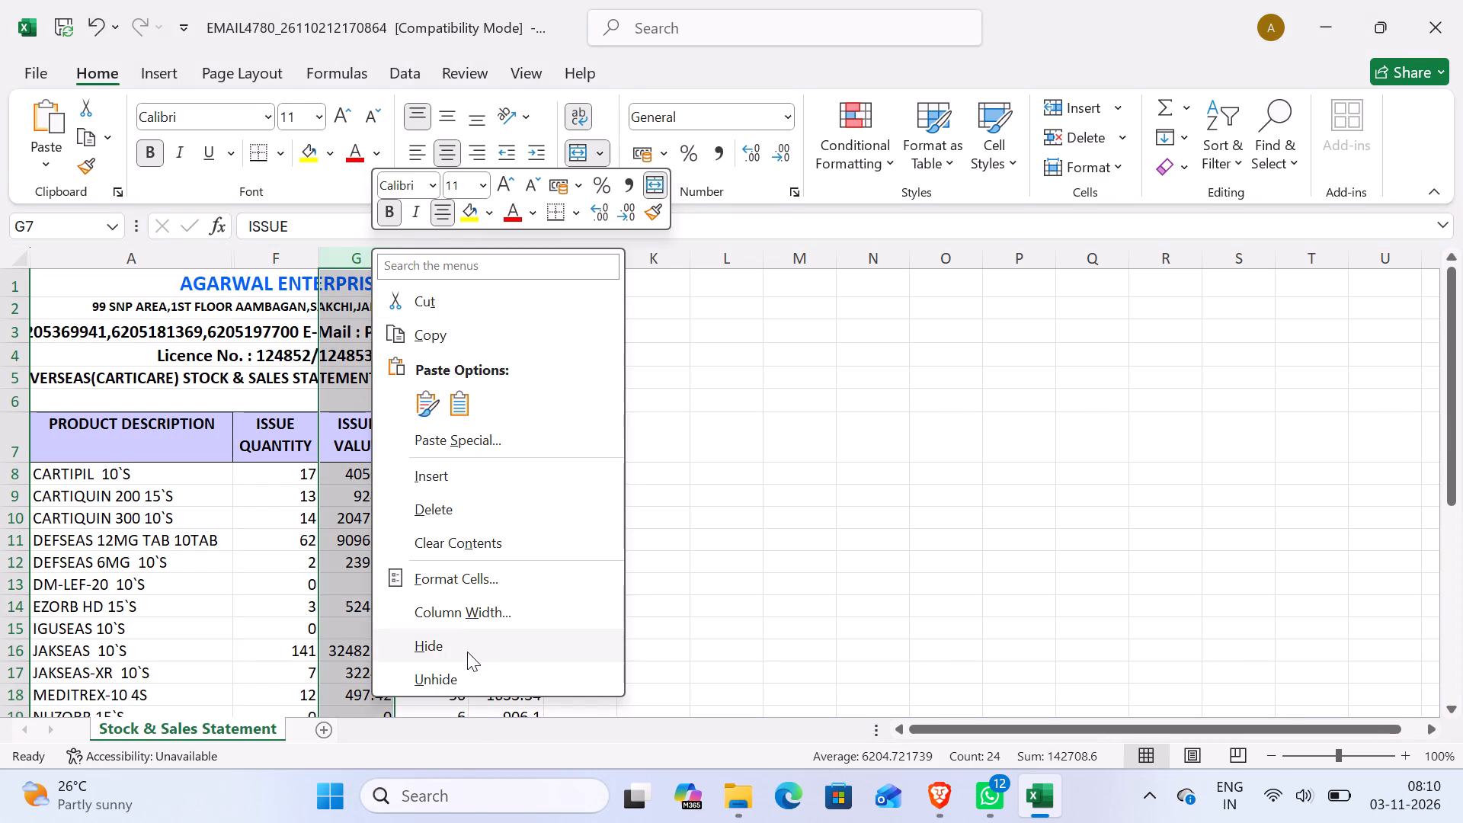
pyautogui.click(467, 652)
pyautogui.click(427, 264)
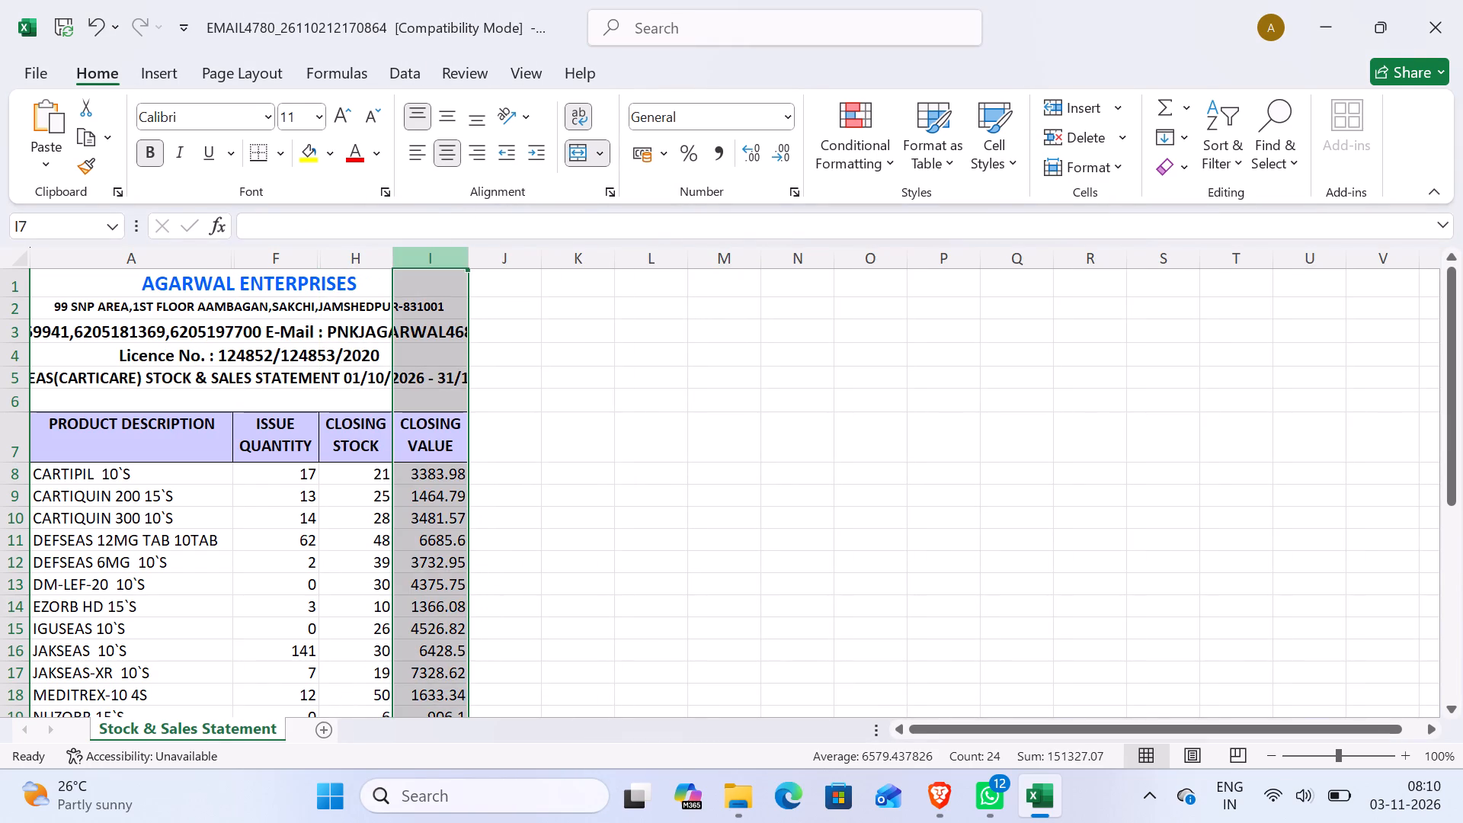
pyautogui.rightClick(433, 258)
pyautogui.click(532, 655)
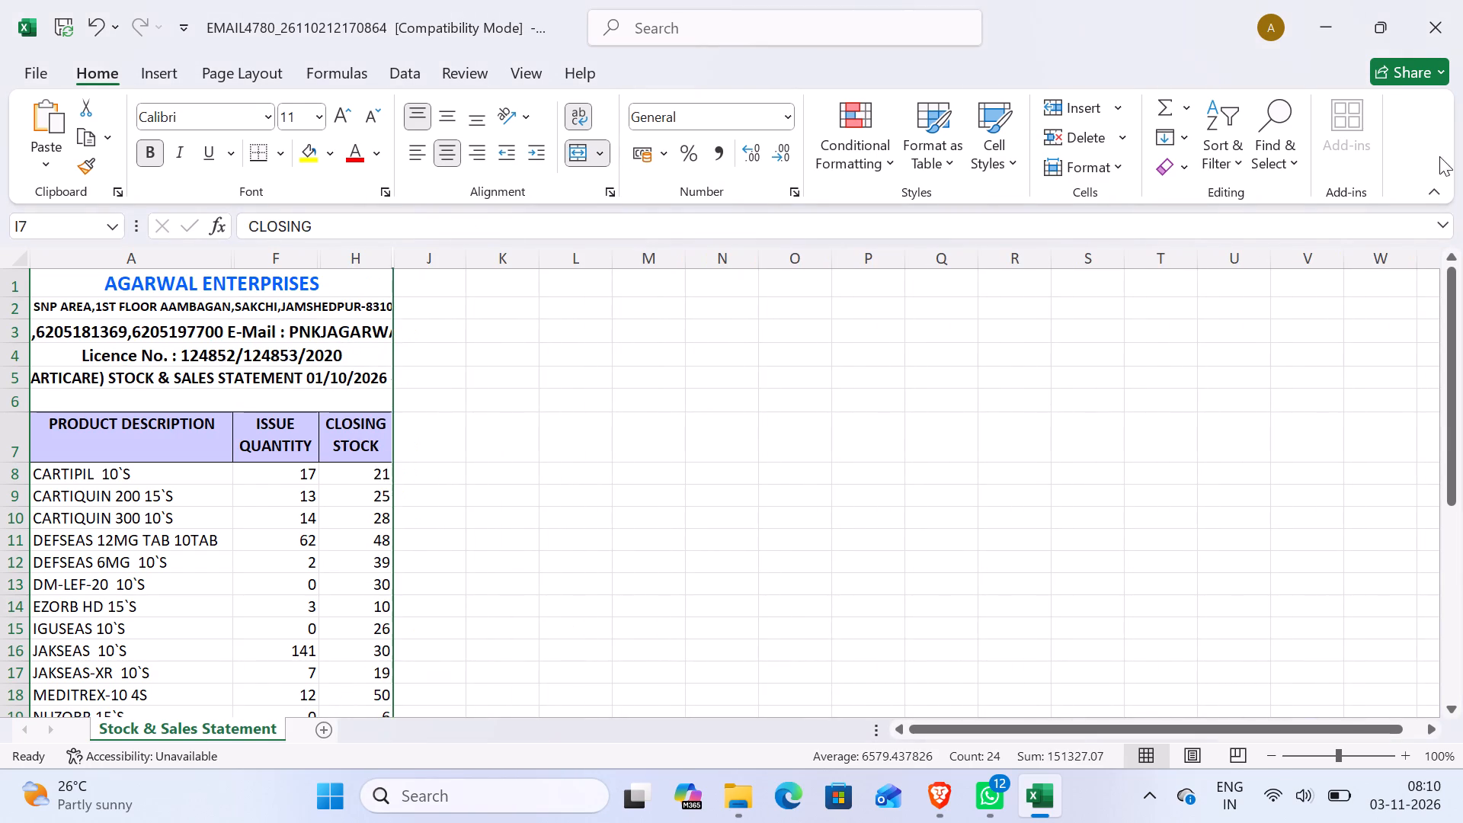
# Shrink the Excel window and place it beside the browser's Agarwal Enterprises entry form, with the form in front.
pyautogui.click(1381, 23)
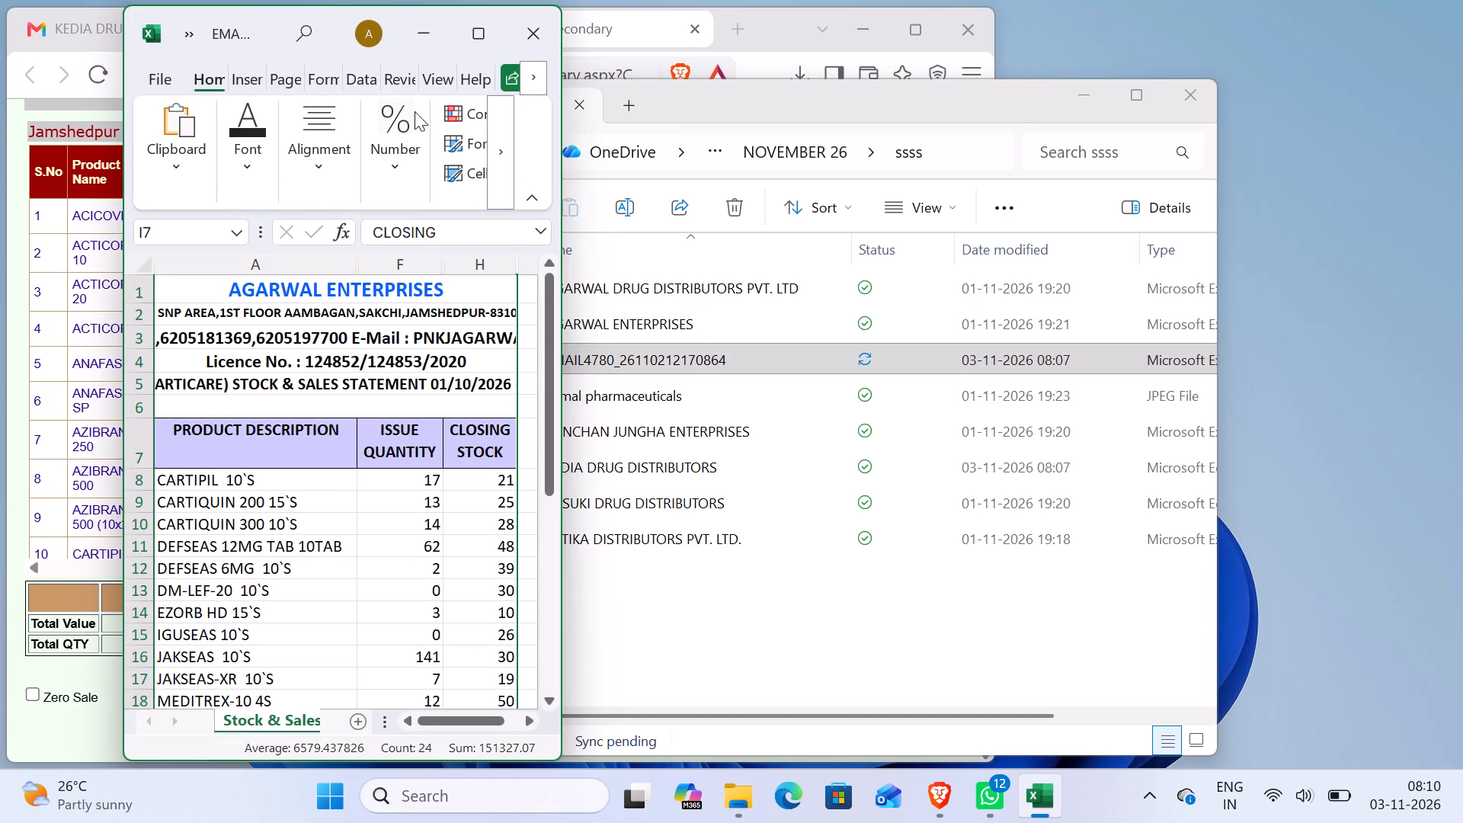
pyautogui.moveTo(327, 24); pyautogui.dragTo(330, 27)
pyautogui.moveTo(330, 27); pyautogui.dragTo(1204, 37)
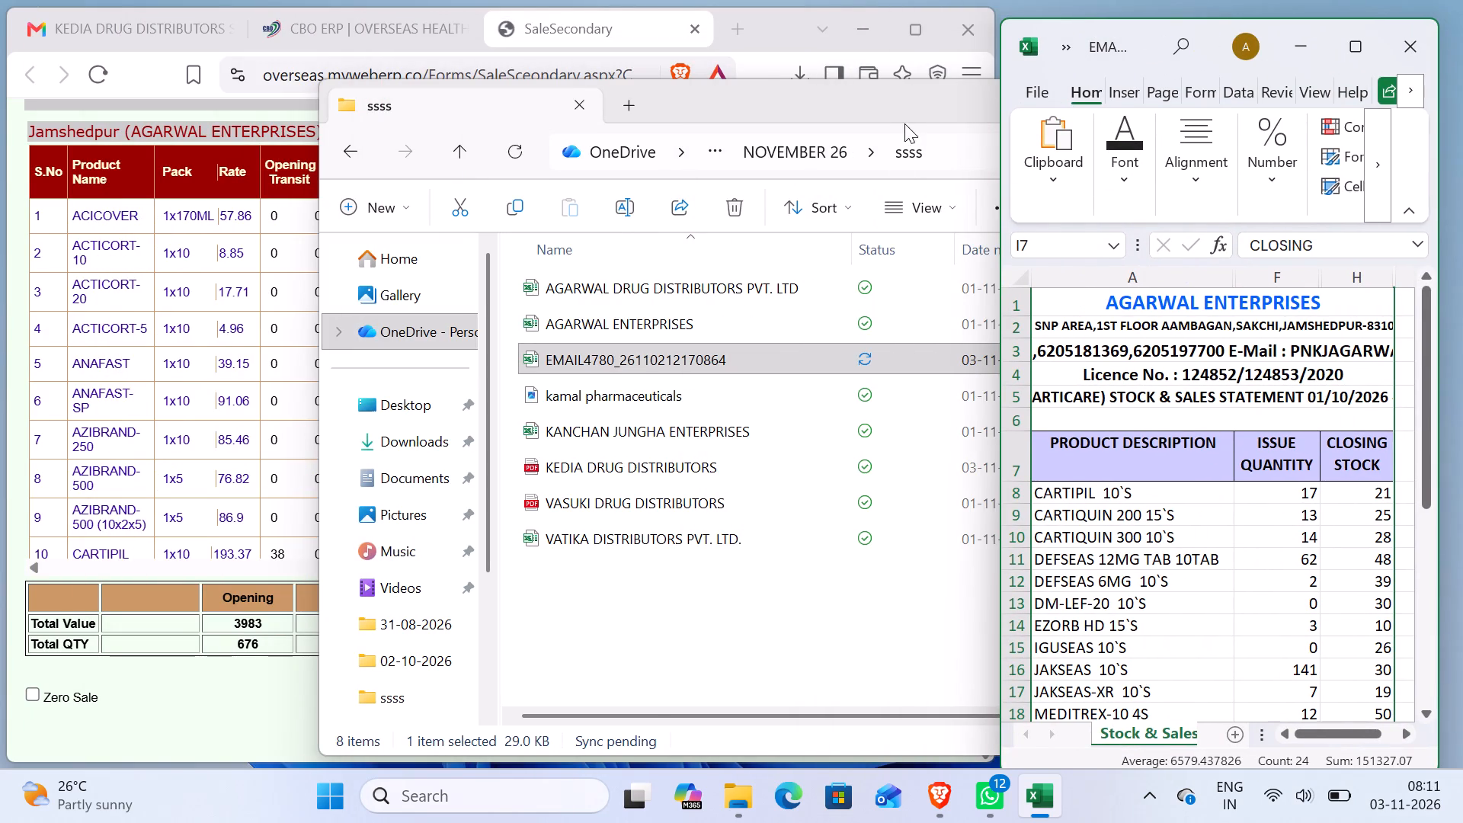
pyautogui.click(770, 27)
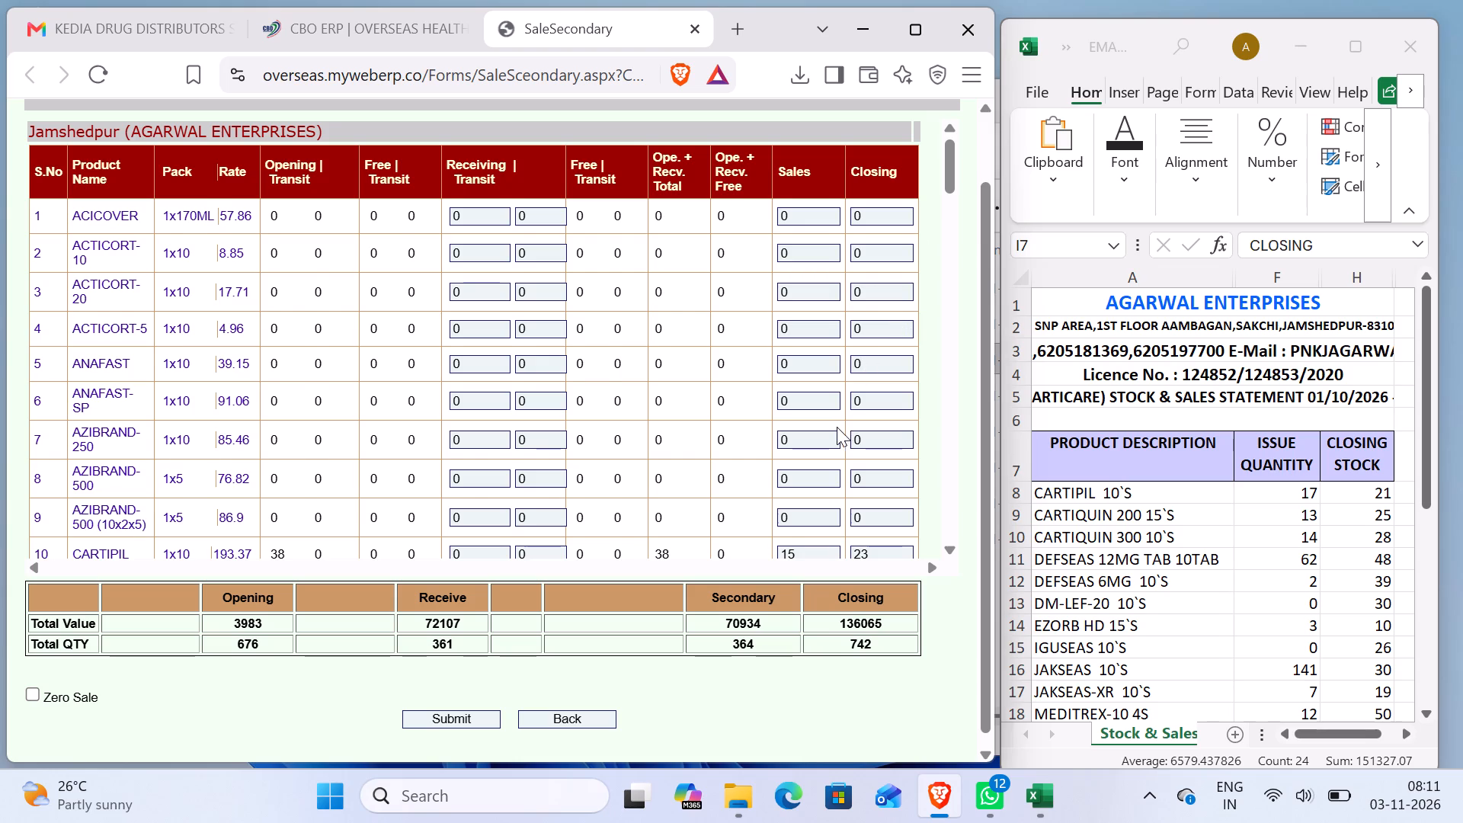
# Update CARTIPIL in the Agarwal Enterprises form to 17 sales and 21 closing.
pyautogui.scroll(-2, 837, 427)
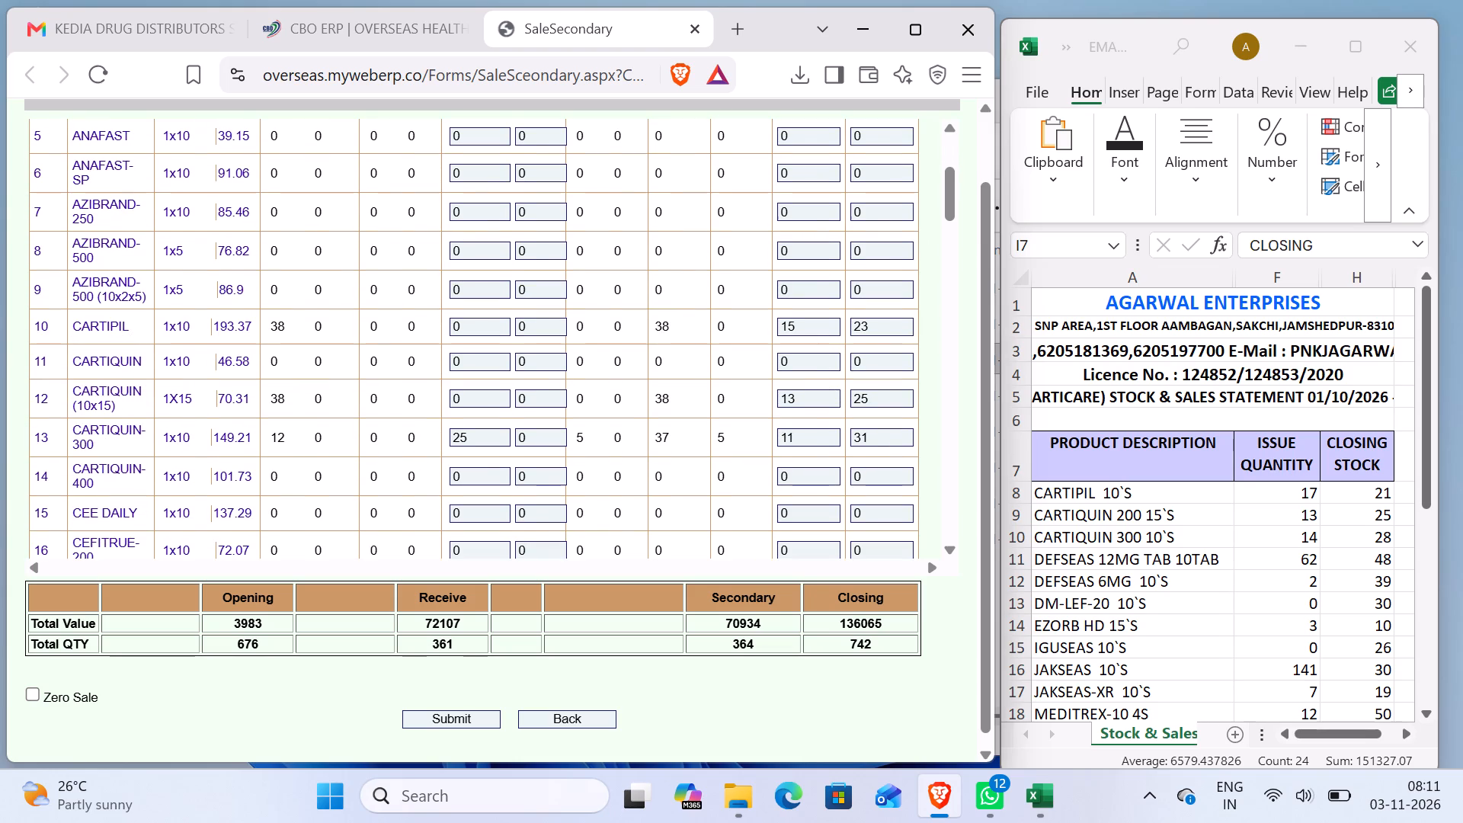
pyautogui.click(817, 322)
pyautogui.press('BackSpace')
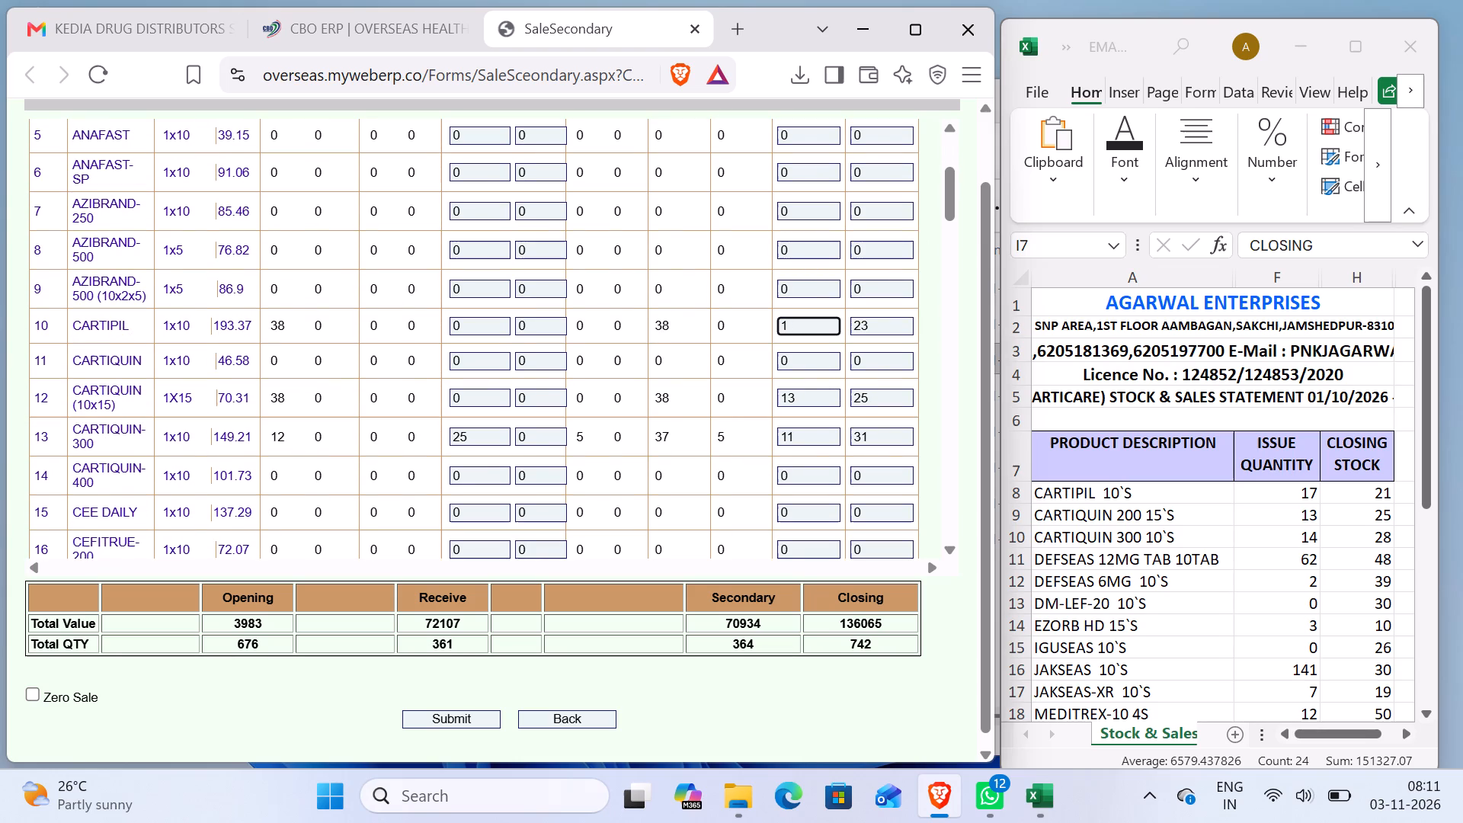
pyautogui.press('7')
pyautogui.press('Tab')
pyautogui.write('21')
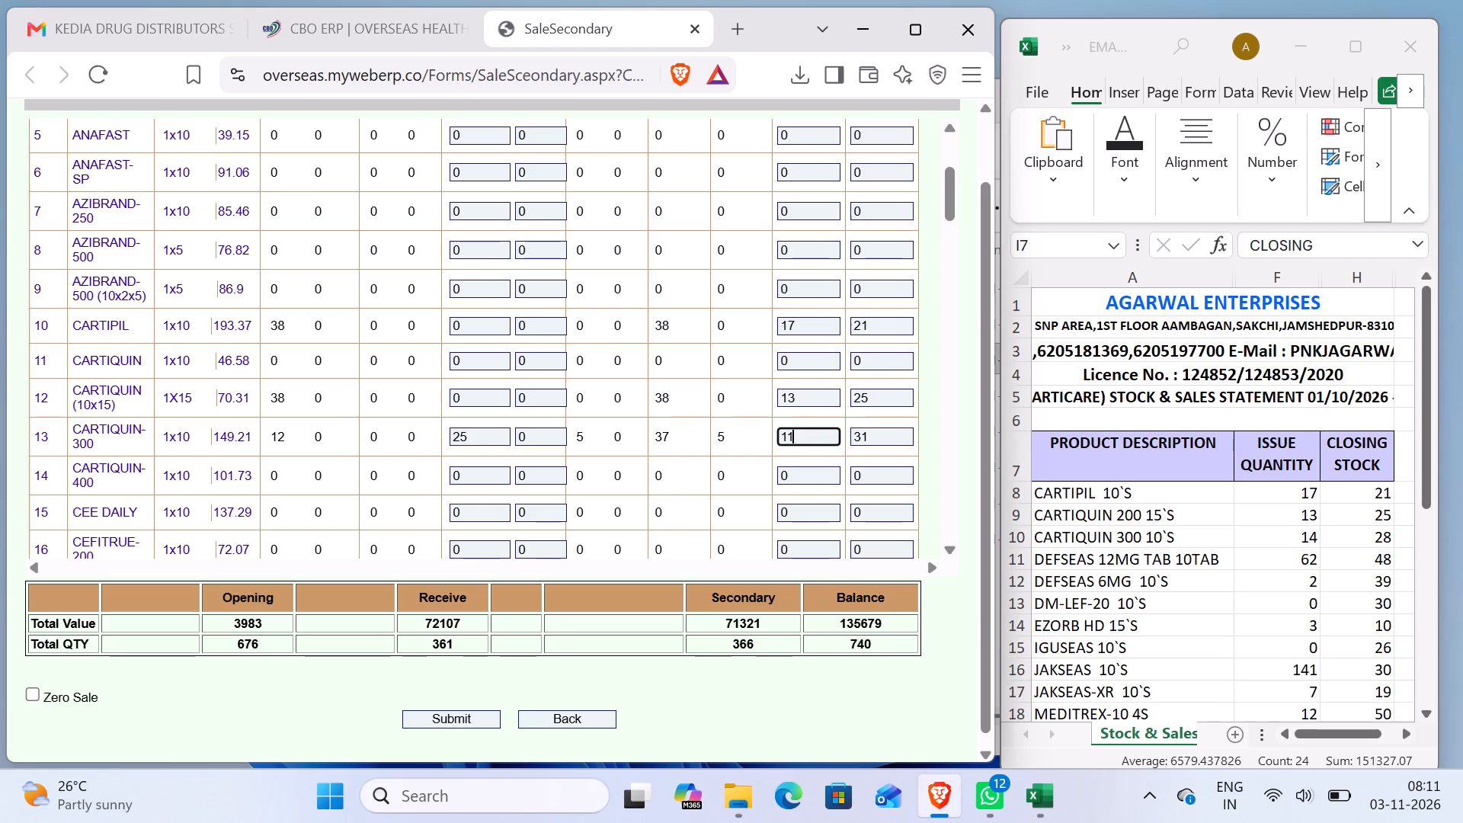
# Update CARTIQUIN-300 in the Agarwal Enterprises form to 14 sales and 28 closing.
pyautogui.press('BackSpace')
pyautogui.press('4')
pyautogui.press('Tab')
pyautogui.press('2')
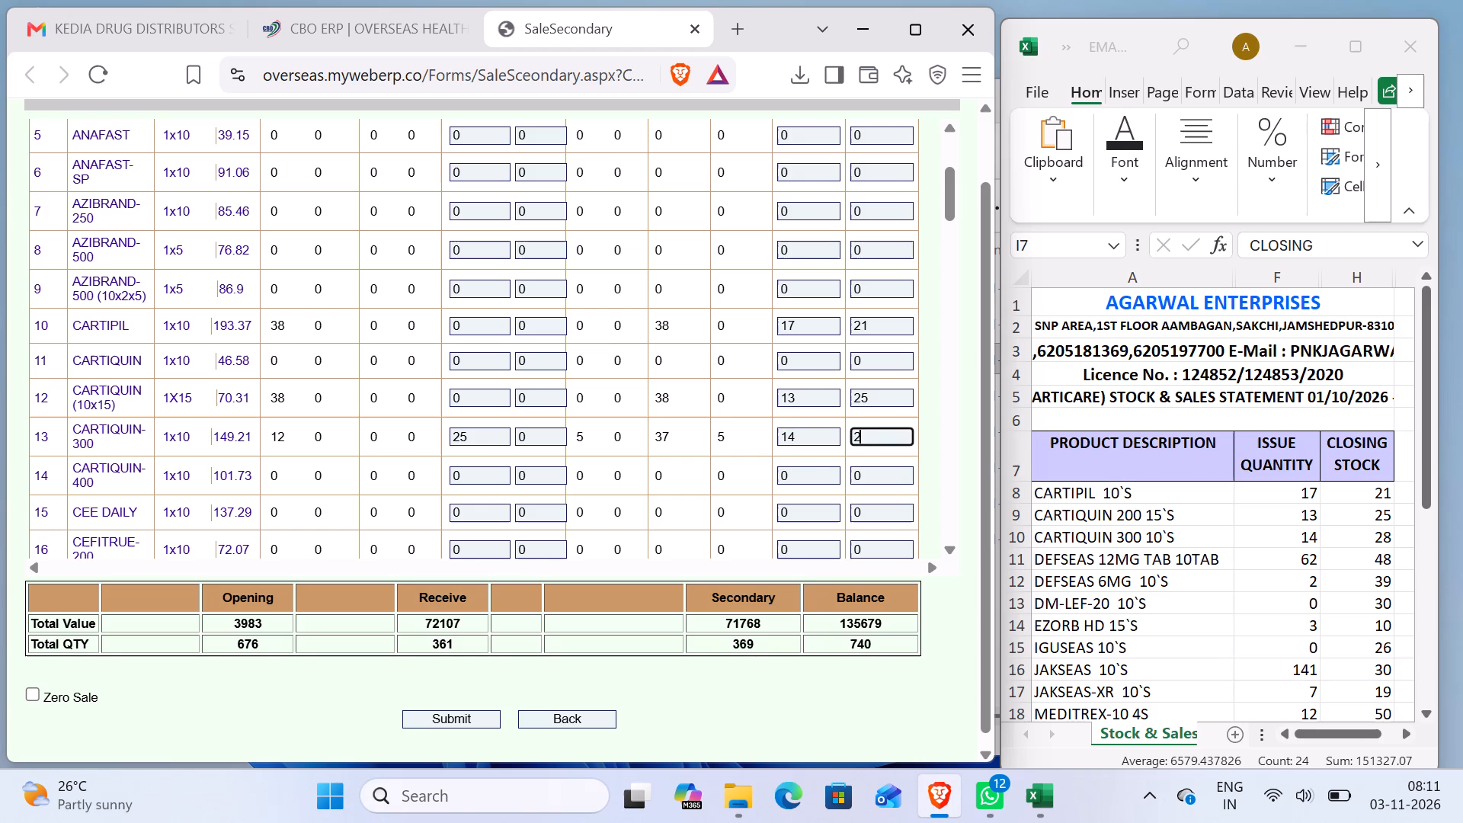
pyautogui.press('8')
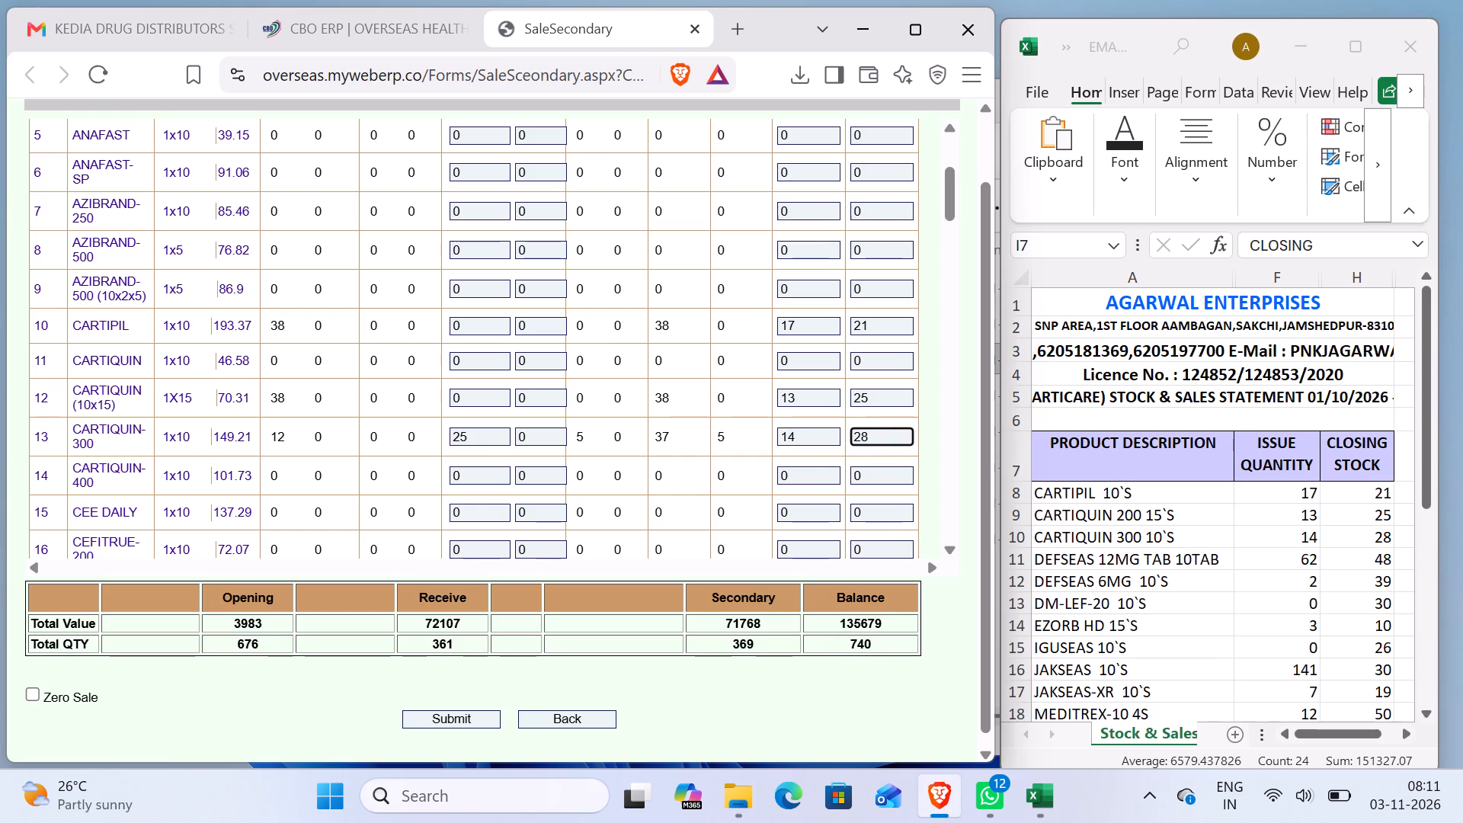
# Update DEFSEAS 12 in the Agarwal Enterprises form to 62 sales and 28 closing.
pyautogui.scroll(-2, 818, 433)
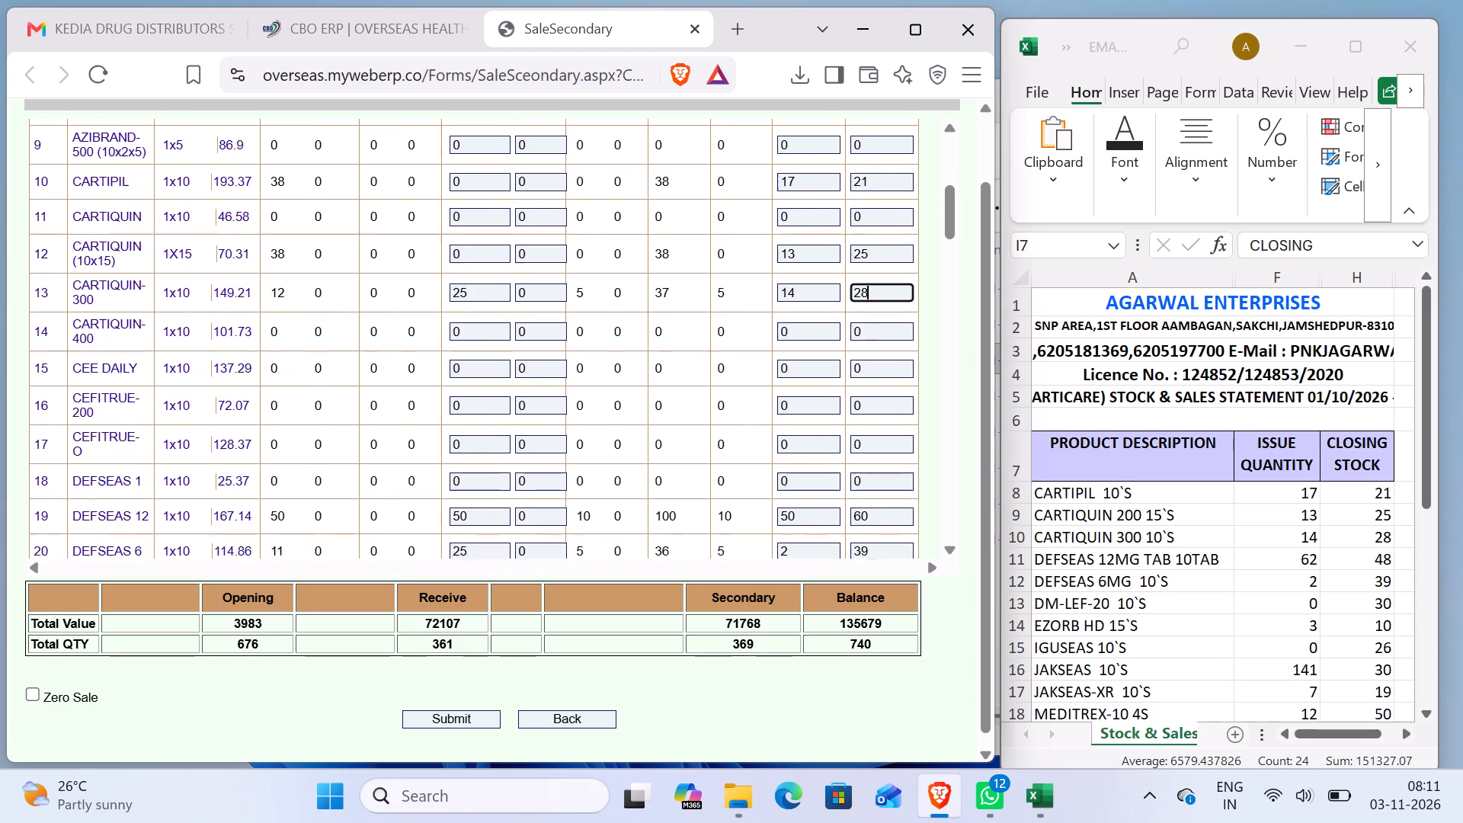
pyautogui.scroll(-1, 818, 433)
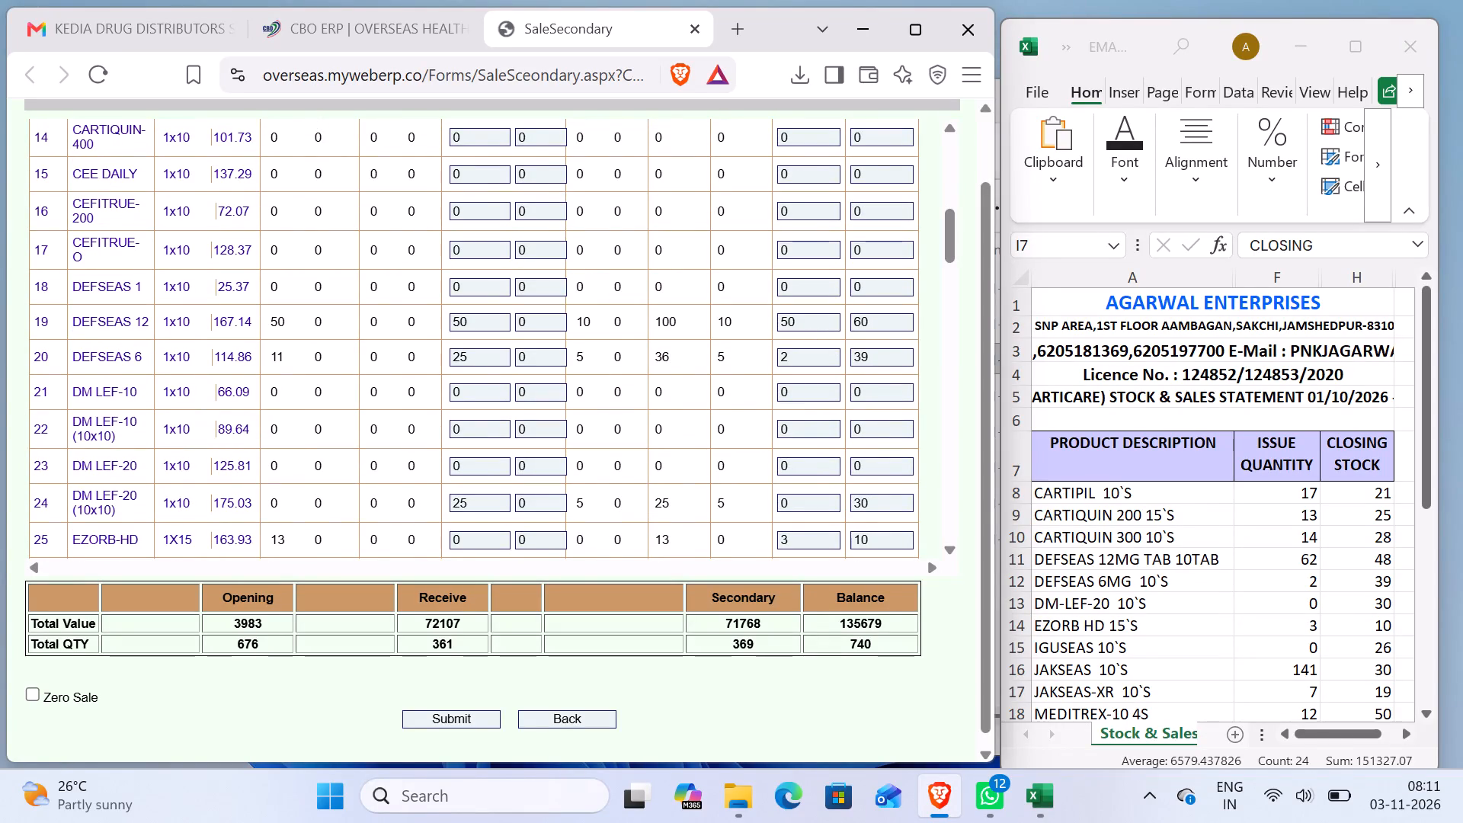
pyautogui.click(805, 317)
pyautogui.press('BackSpace')
pyautogui.press('BackSpace')
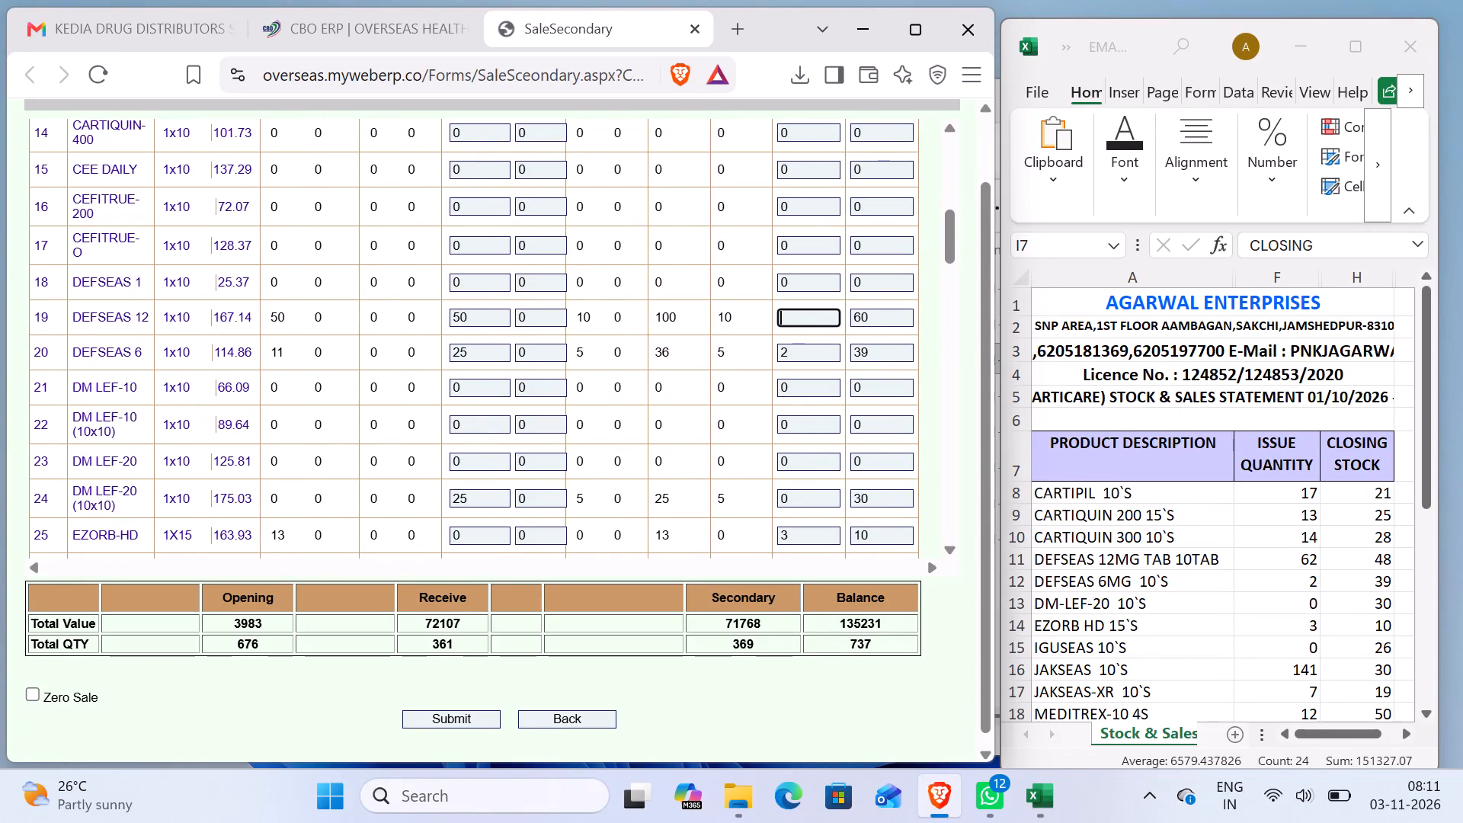
pyautogui.write('62')
pyautogui.press('Tab')
pyautogui.press('2')
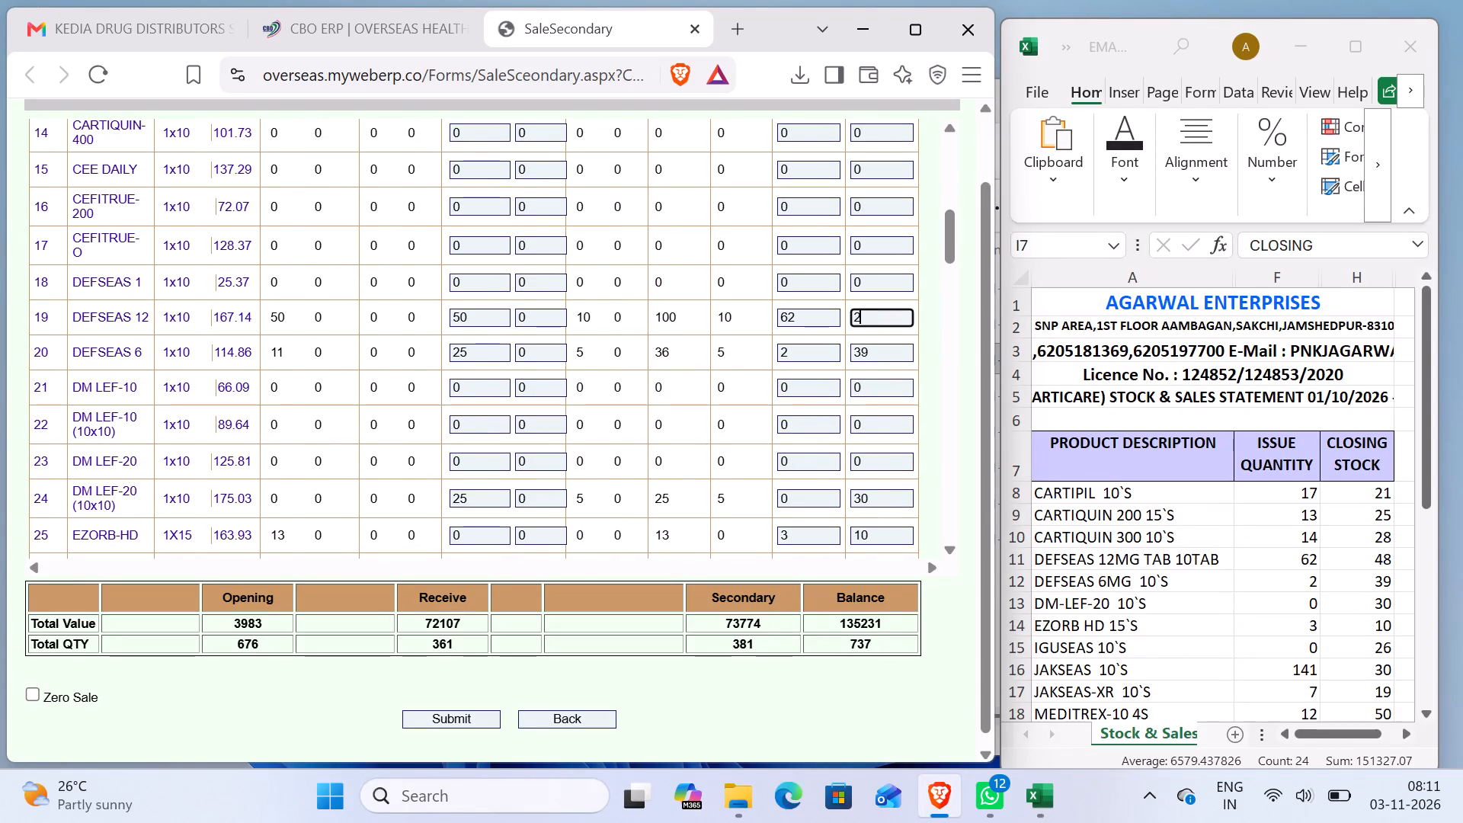
pyautogui.press('8')
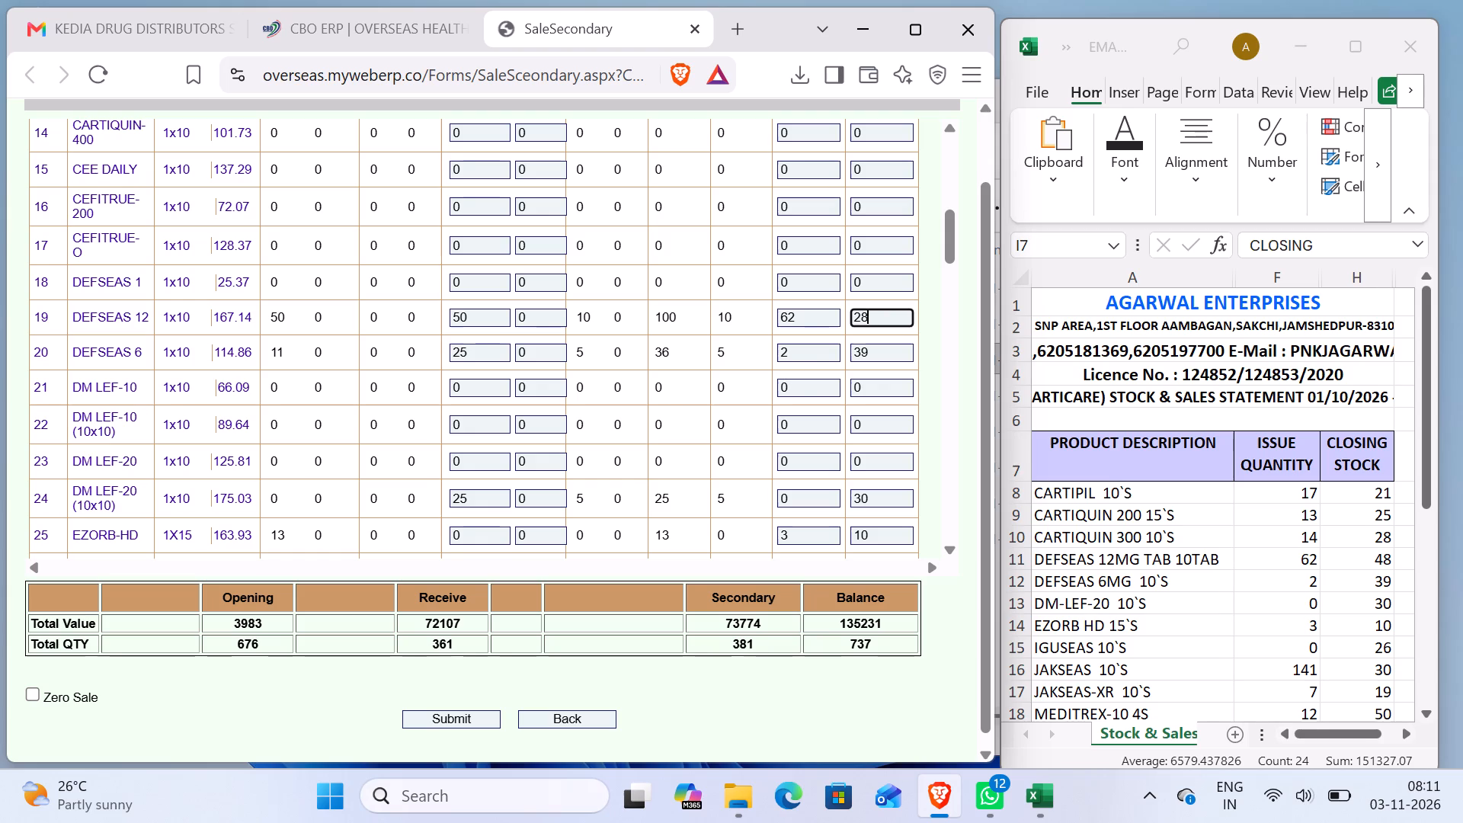
# Update JAKSEAS in the Agarwal Enterprises form to 141 sales and 150 closing.
pyautogui.scroll(-1, 821, 447)
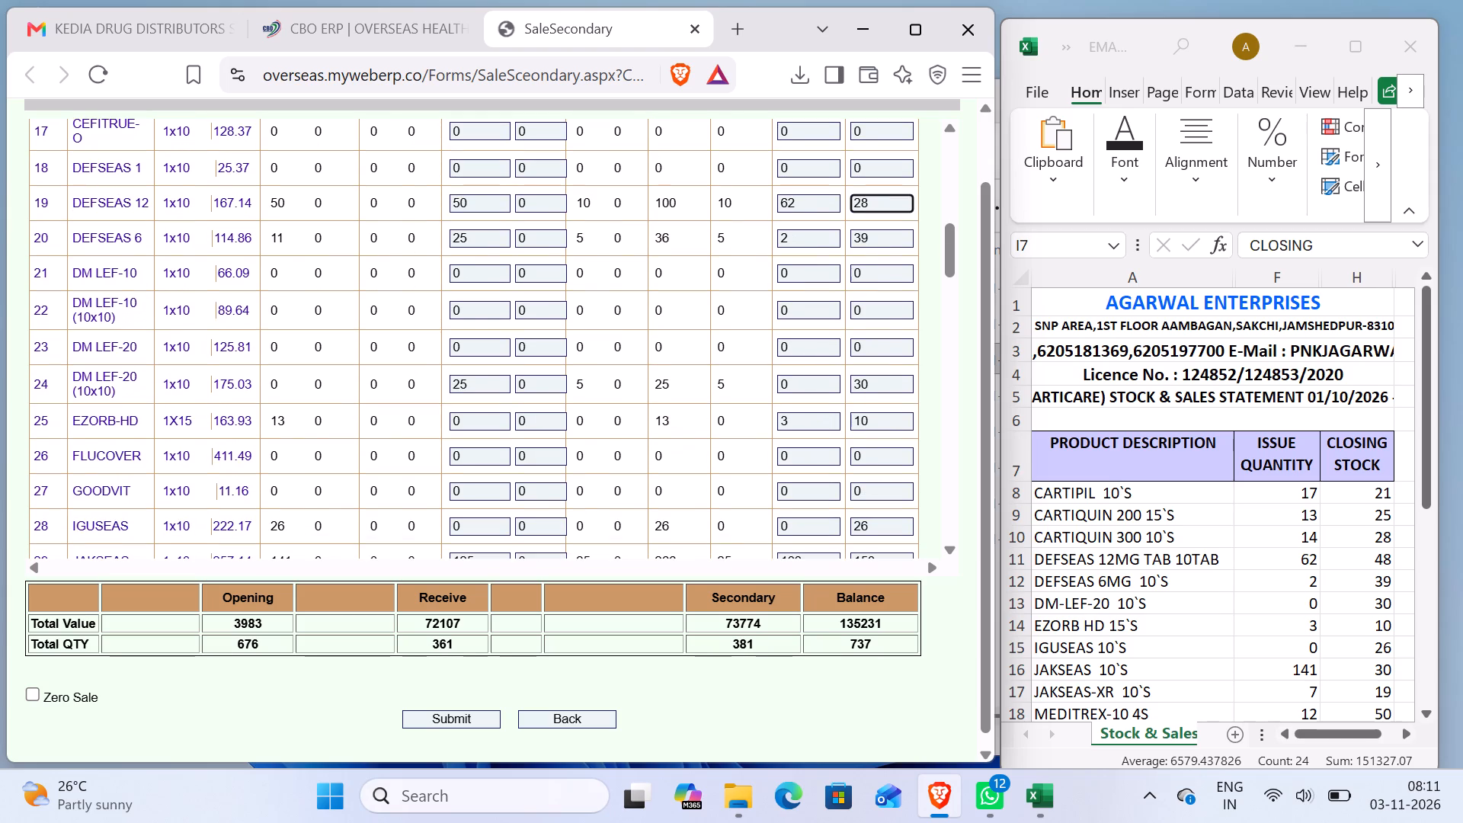
pyautogui.scroll(-2, 821, 444)
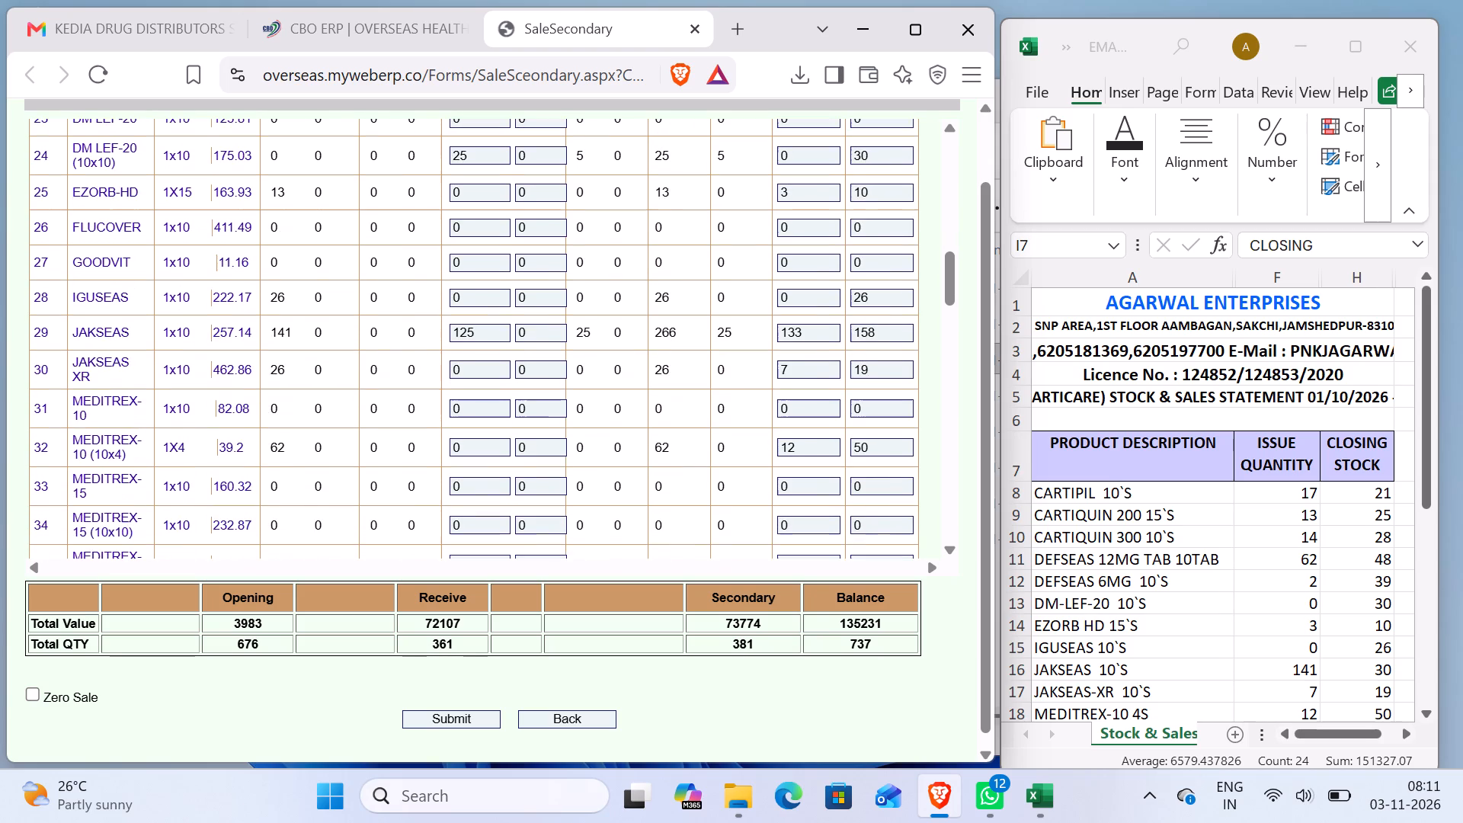
pyautogui.click(824, 334)
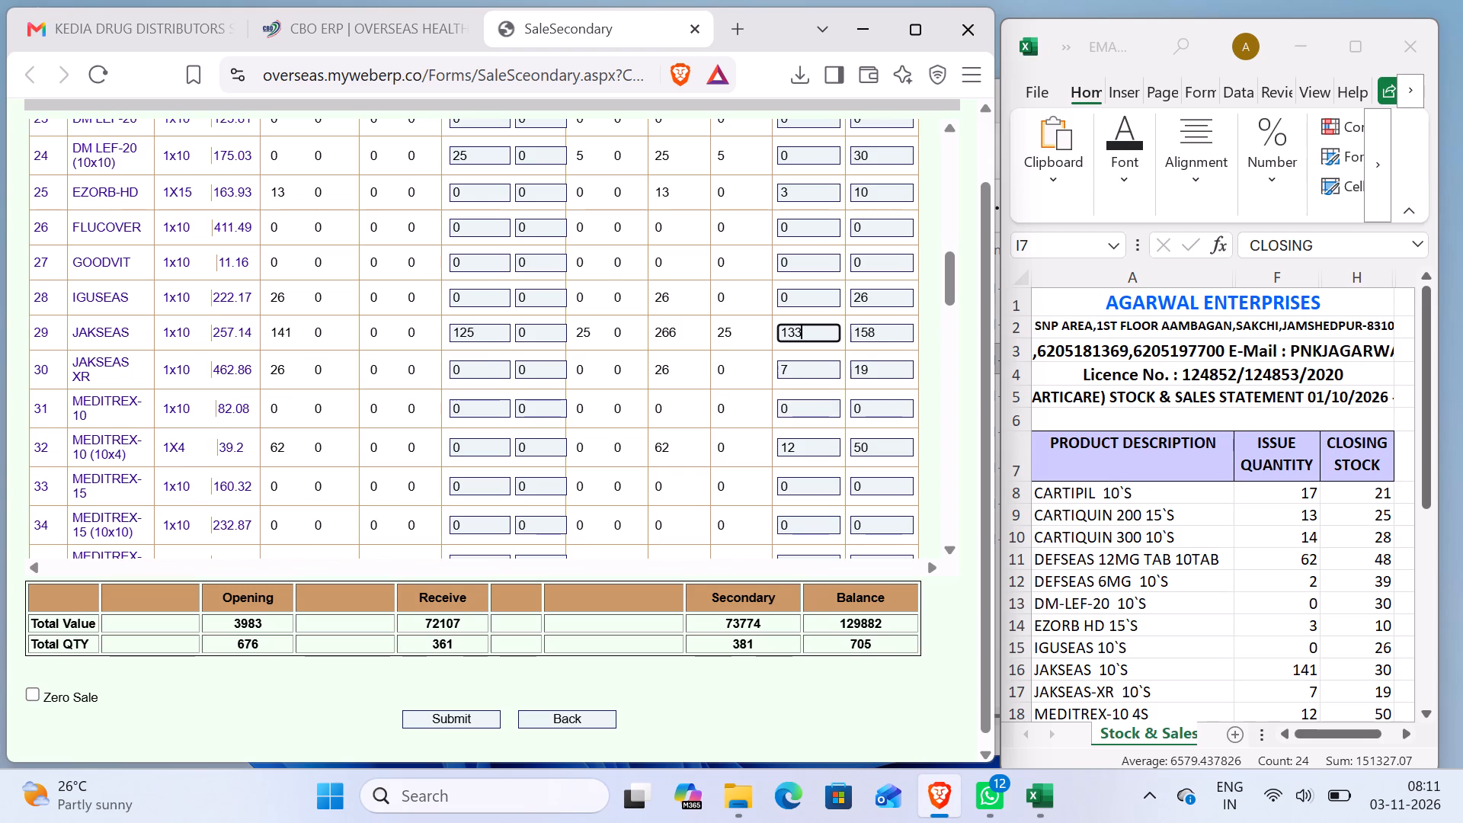
pyautogui.press('BackSpace')
pyautogui.press('BackSpace')
pyautogui.press('BackSpace')
pyautogui.write('141')
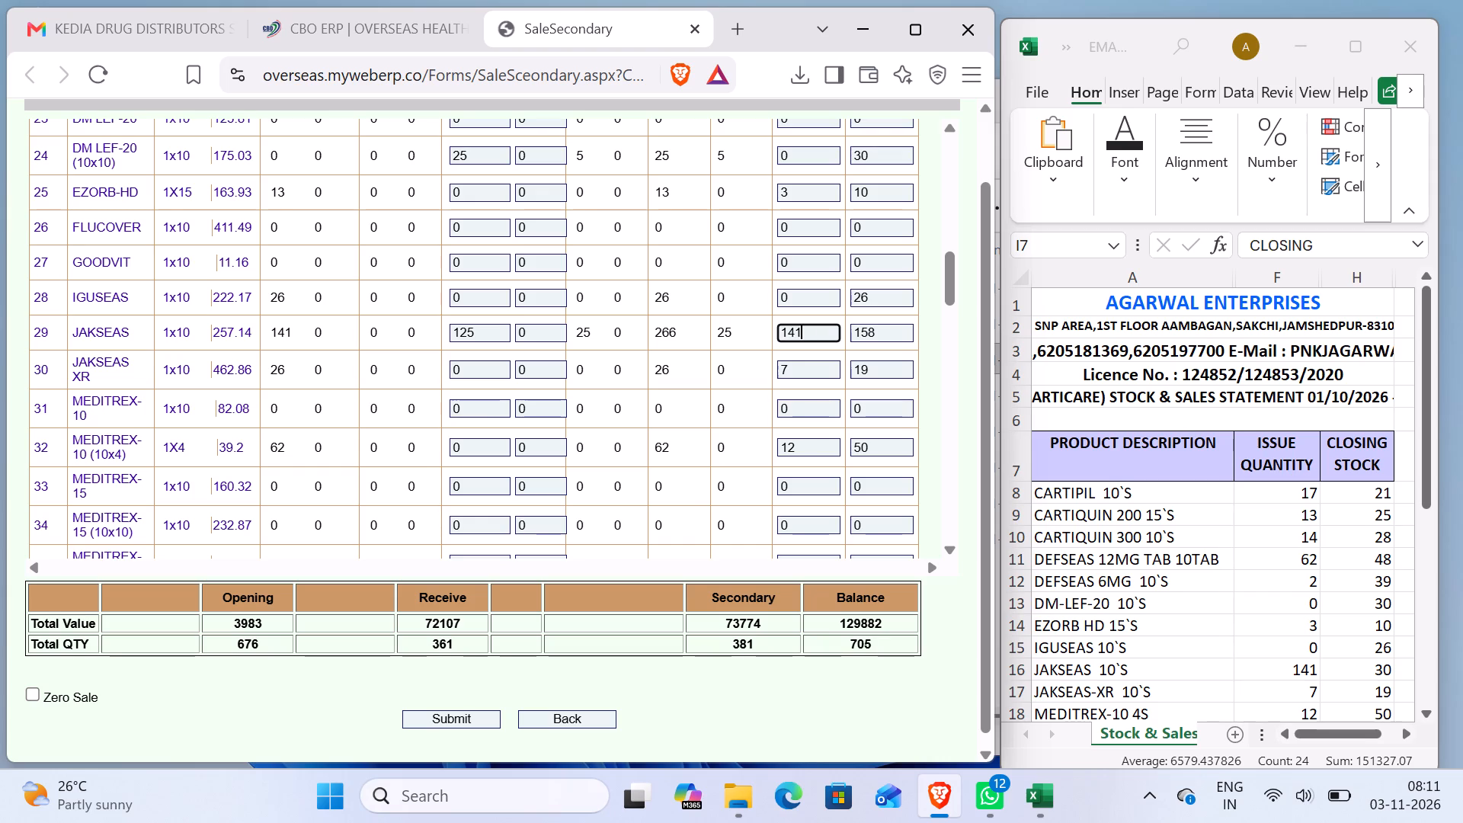
pyautogui.click(892, 328)
pyautogui.press('BackSpace')
pyautogui.press('0')
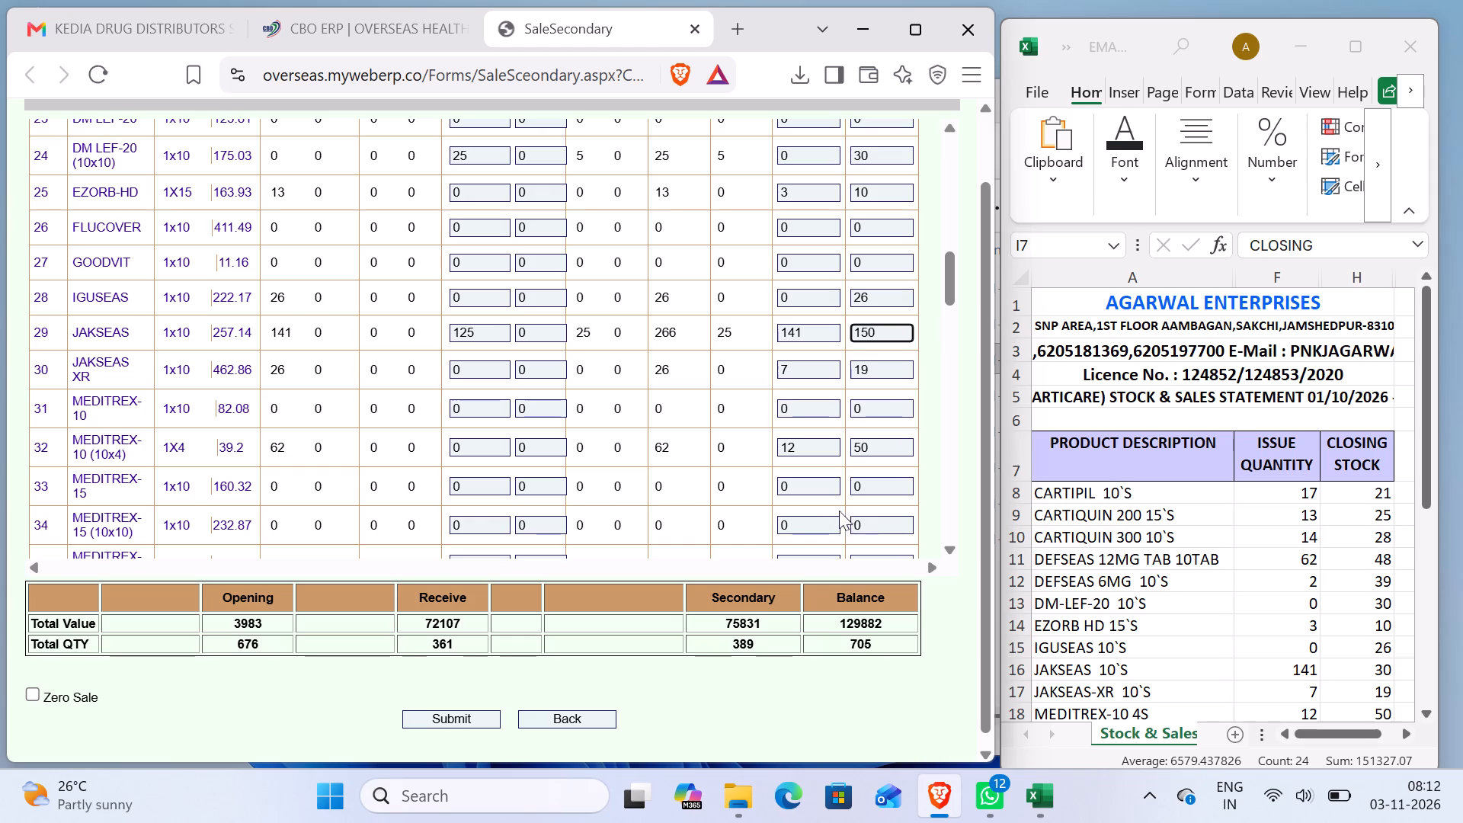
# Compare the form's remaining product entries after JAKSEAS with the issue quantities and closing stock in the Agarwal Enterprises spreadsheet.
pyautogui.click(1248, 624)
pyautogui.scroll(-3, 1248, 624)
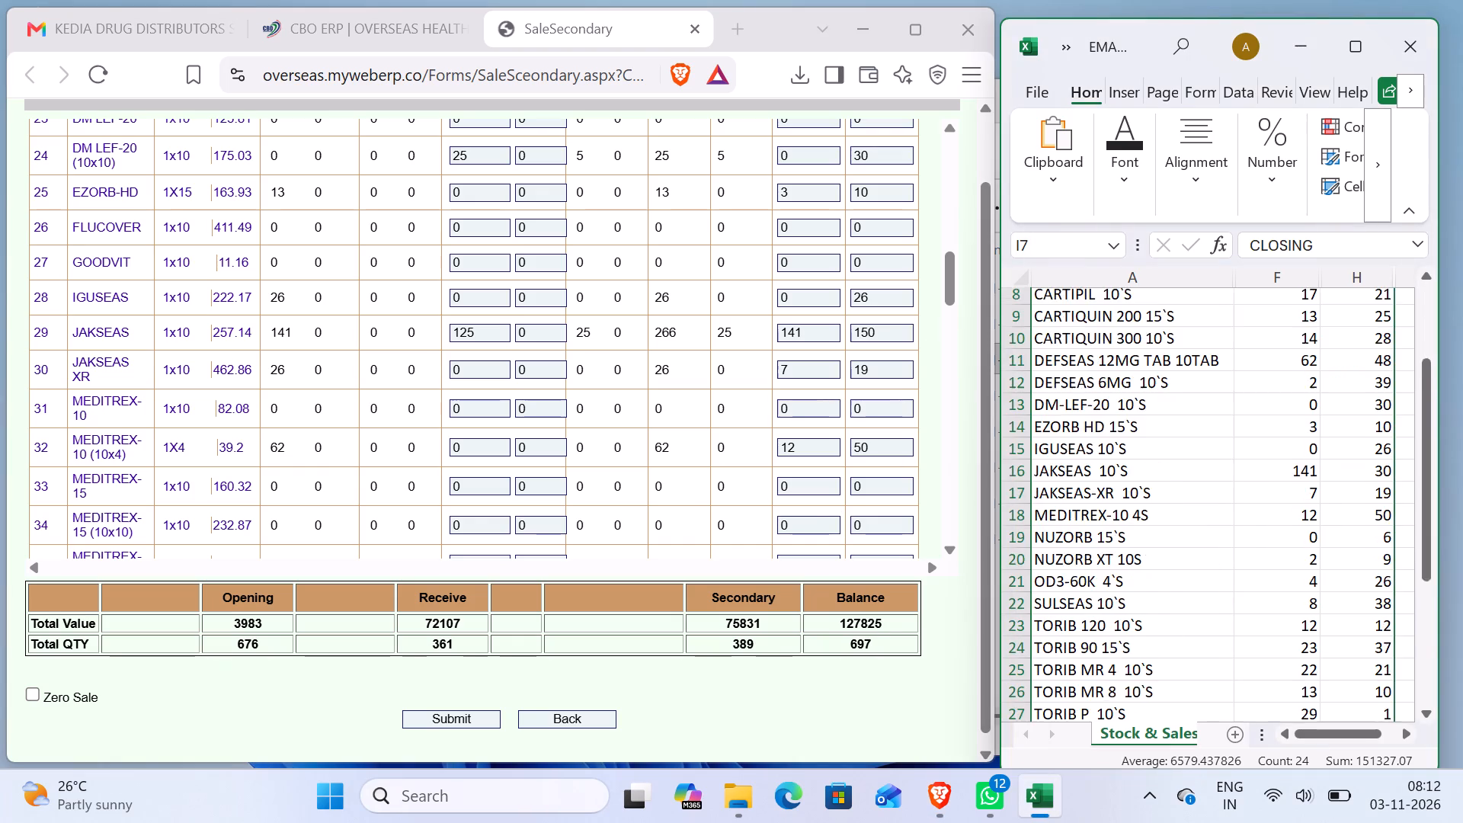
pyautogui.scroll(-2, 1249, 624)
pyautogui.scroll(2, 1249, 623)
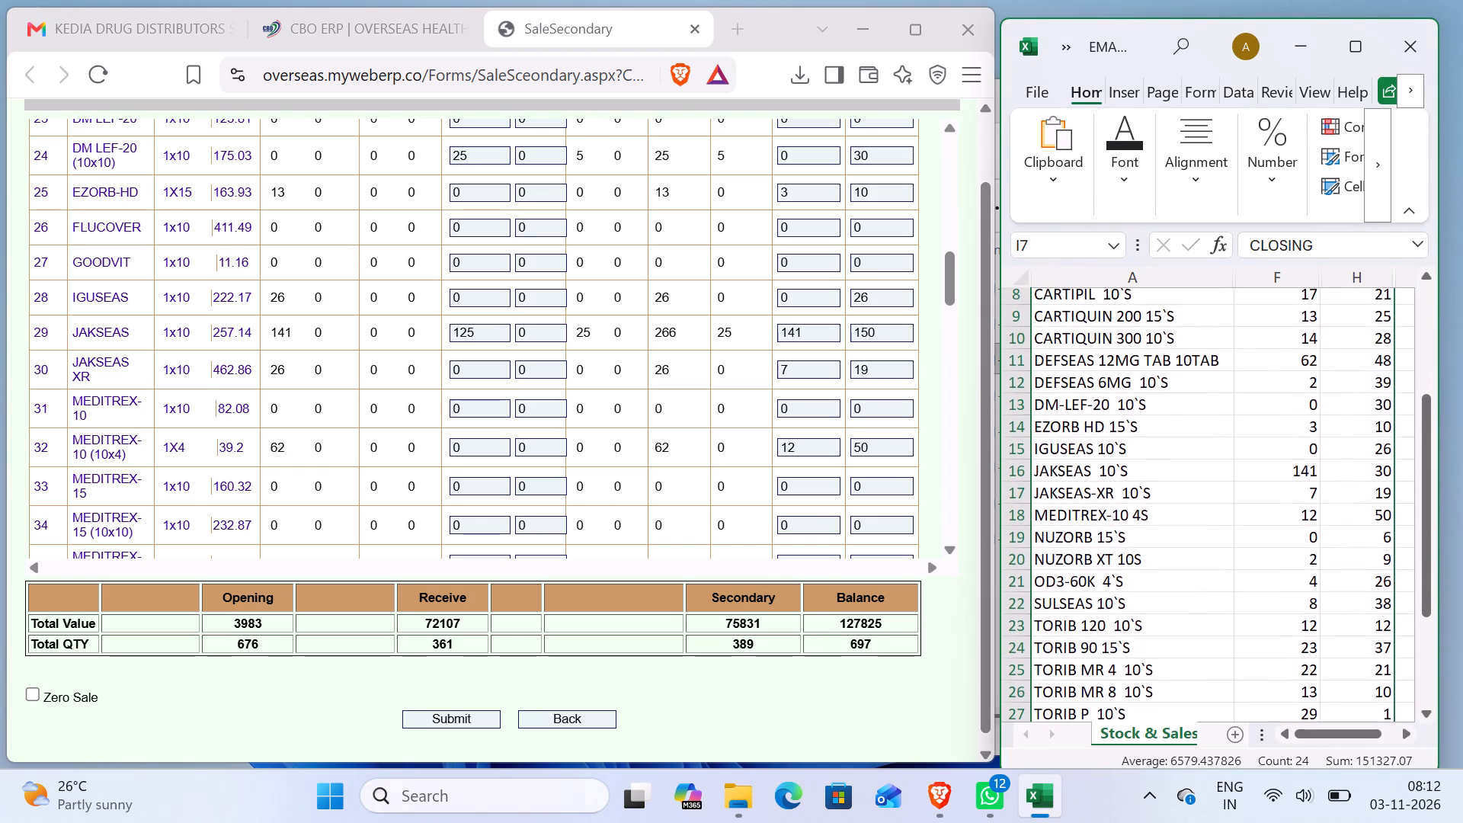
pyautogui.scroll(2, 1249, 623)
pyautogui.scroll(-4, 1249, 623)
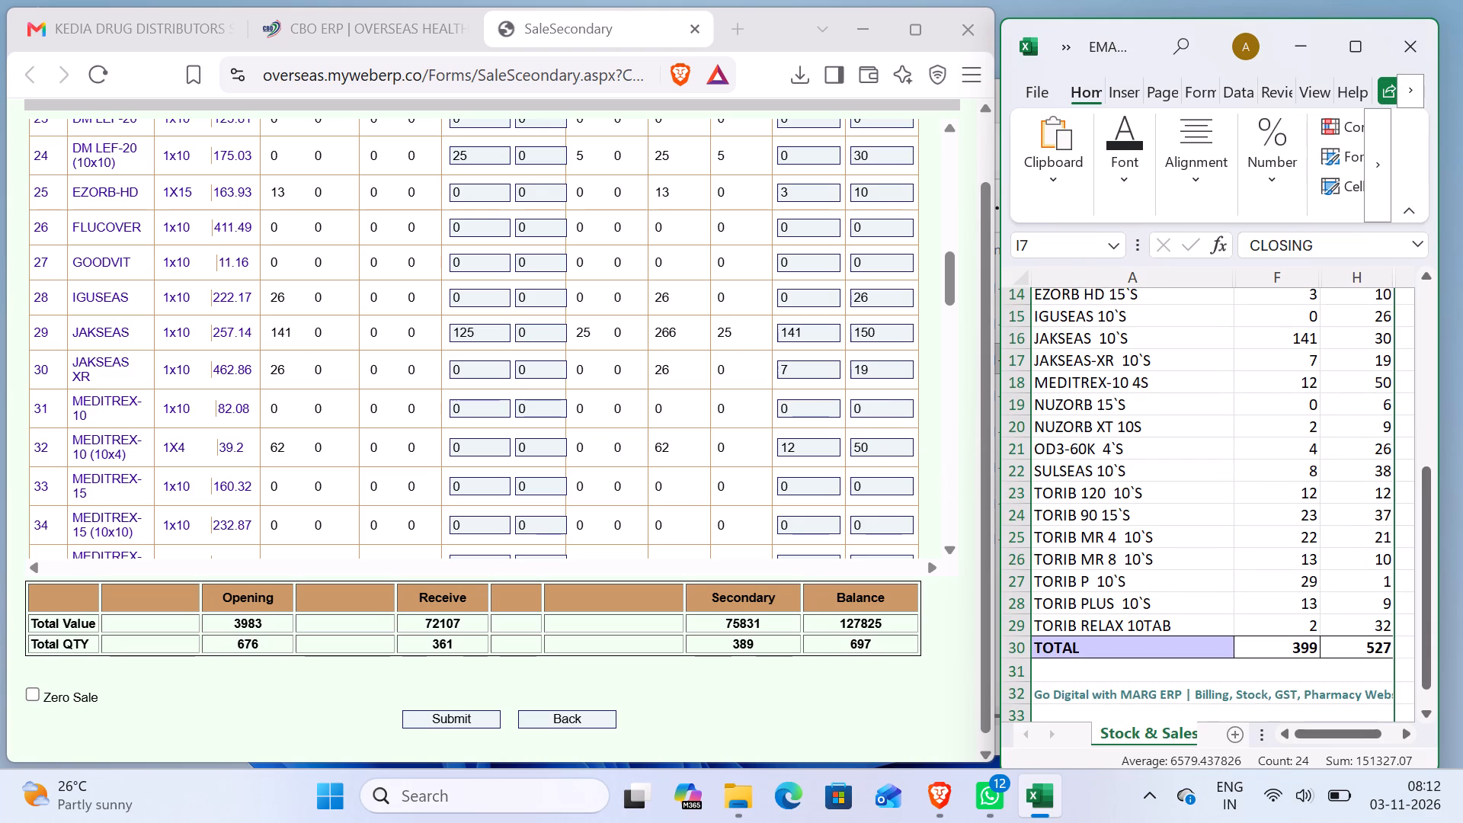
pyautogui.click(883, 489)
pyautogui.scroll(-3, 883, 489)
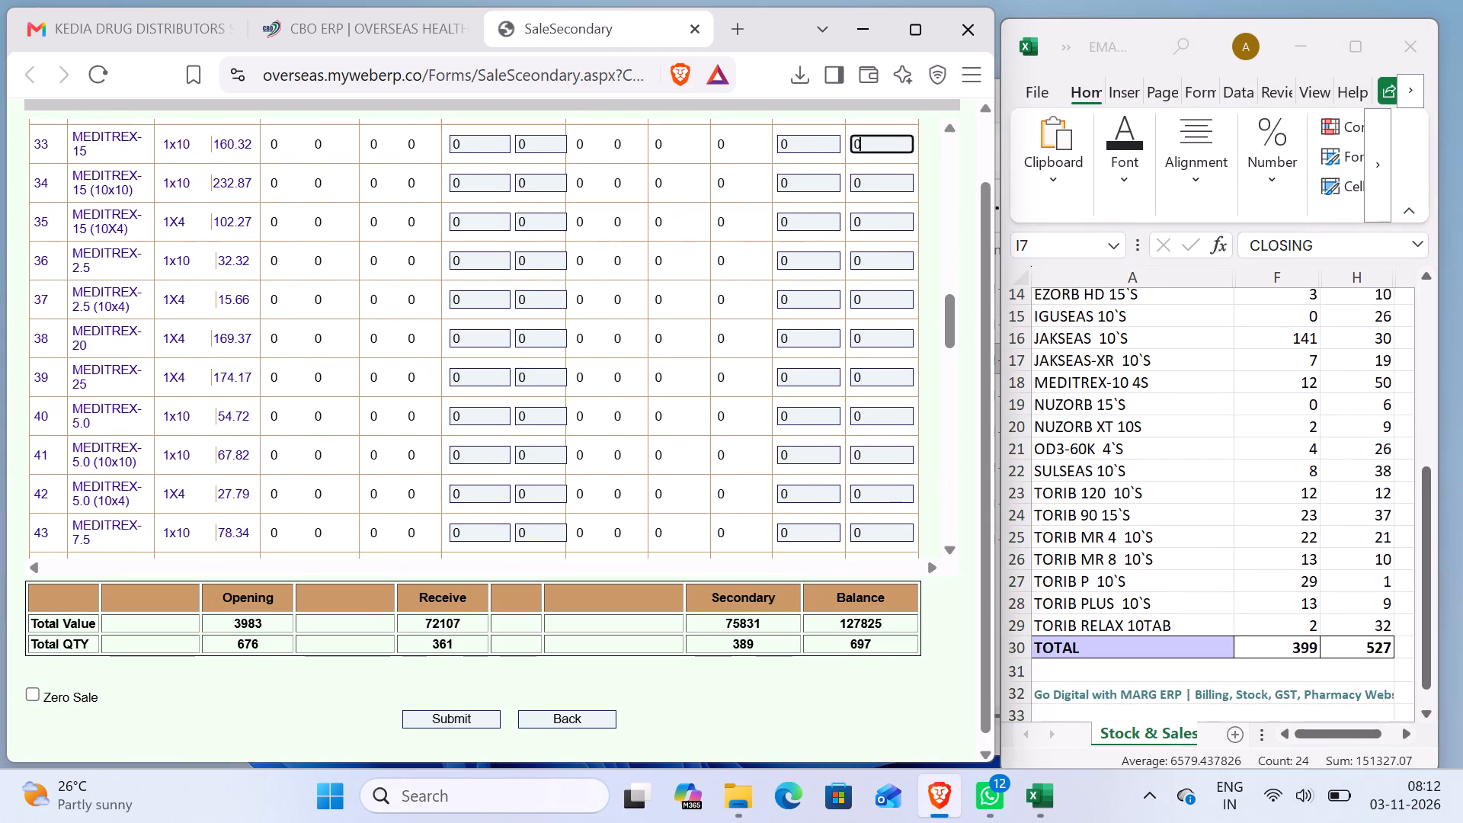
pyautogui.scroll(-6, 885, 490)
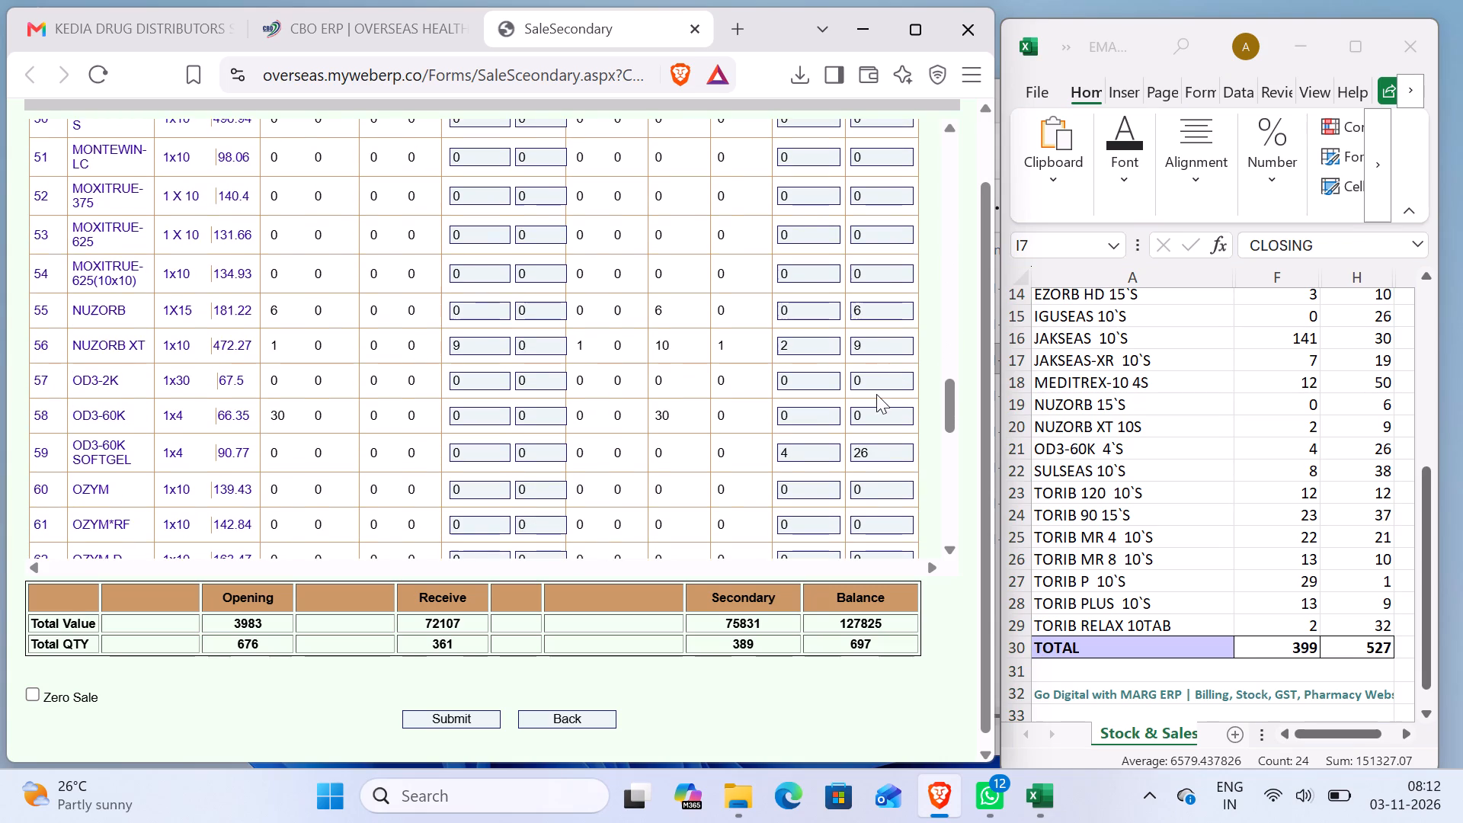
pyautogui.scroll(-2, 873, 401)
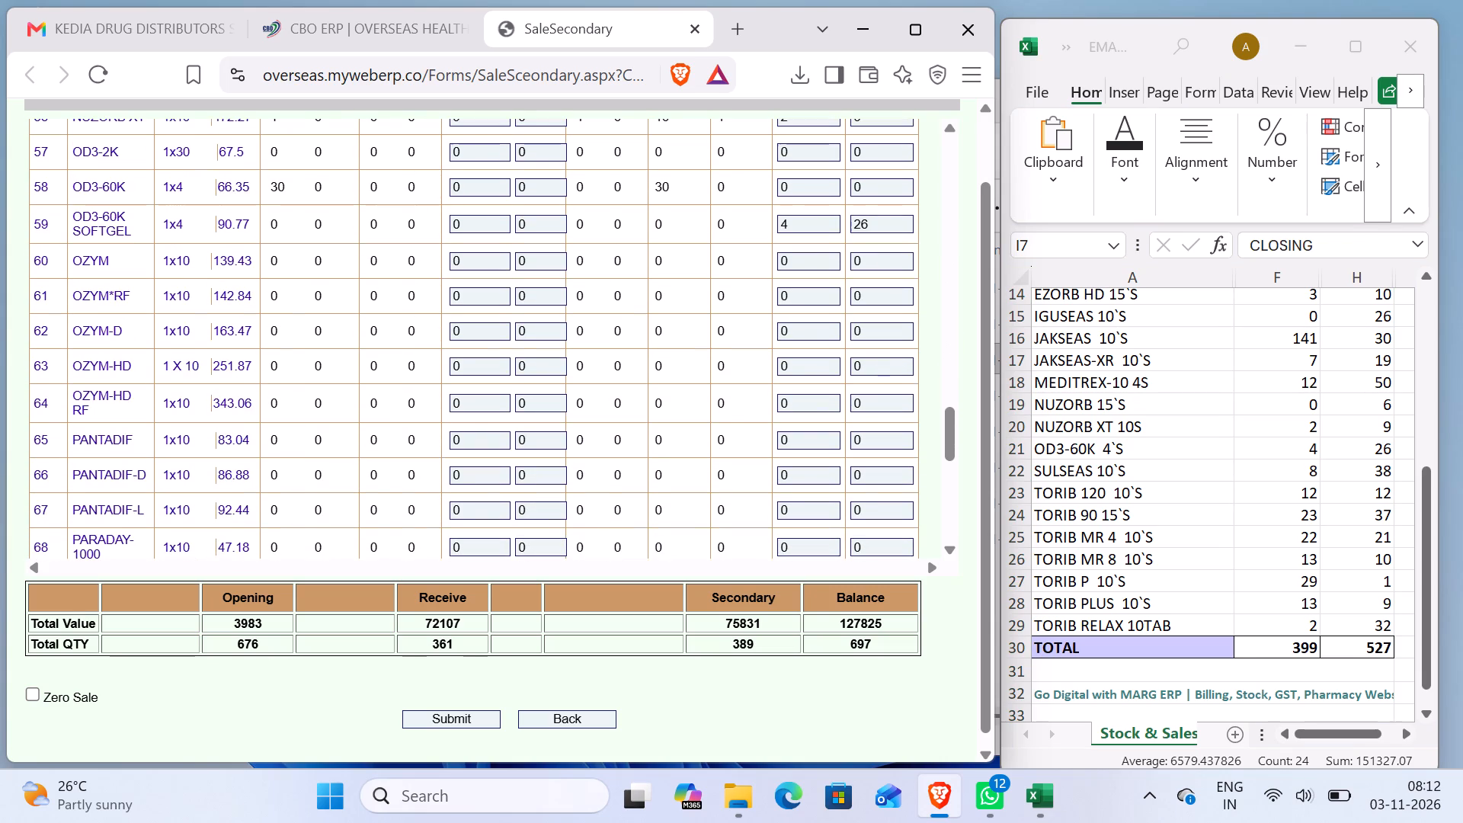
pyautogui.scroll(-2, 869, 469)
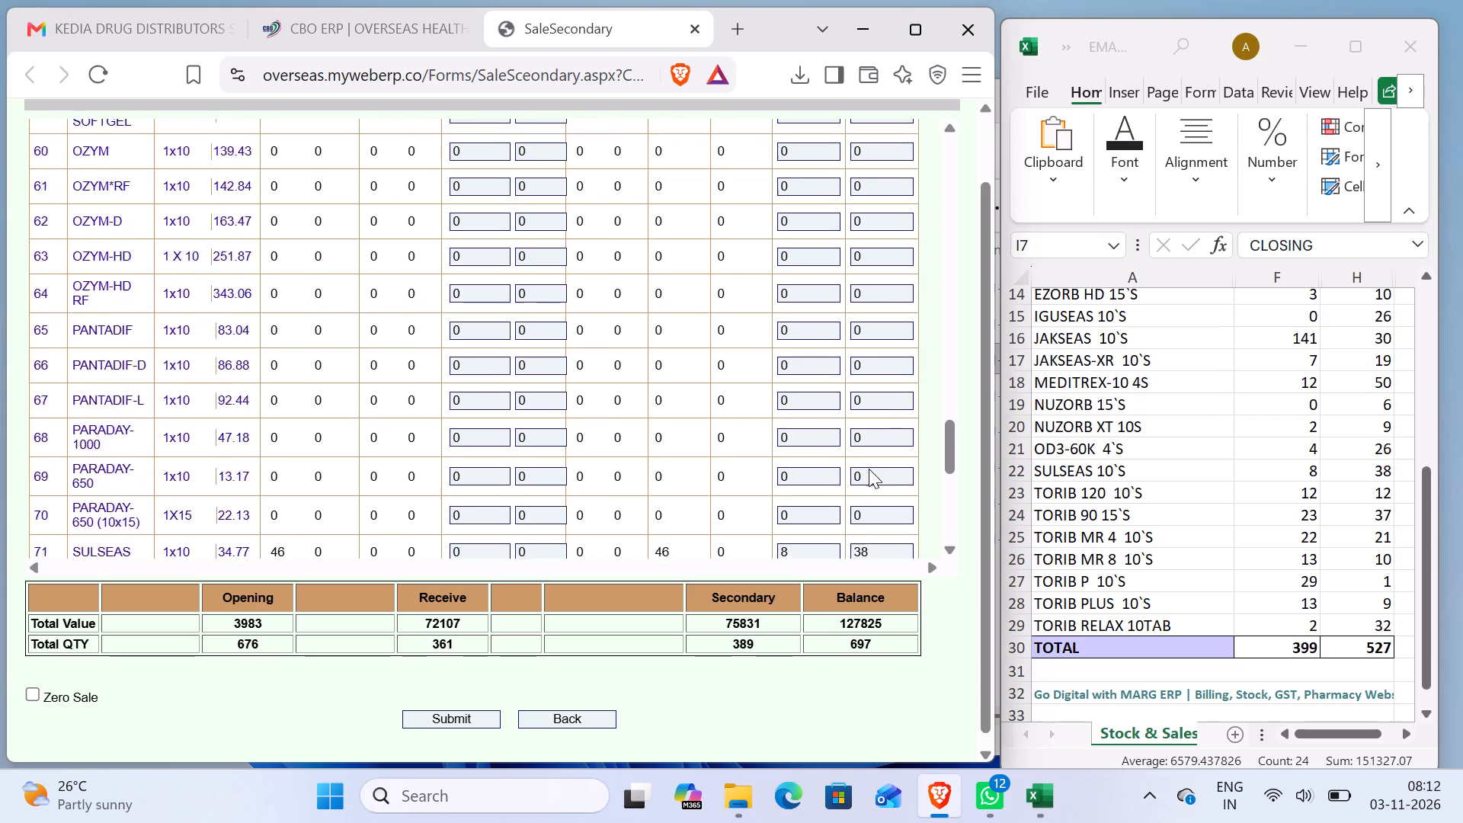
pyautogui.scroll(-1, 869, 469)
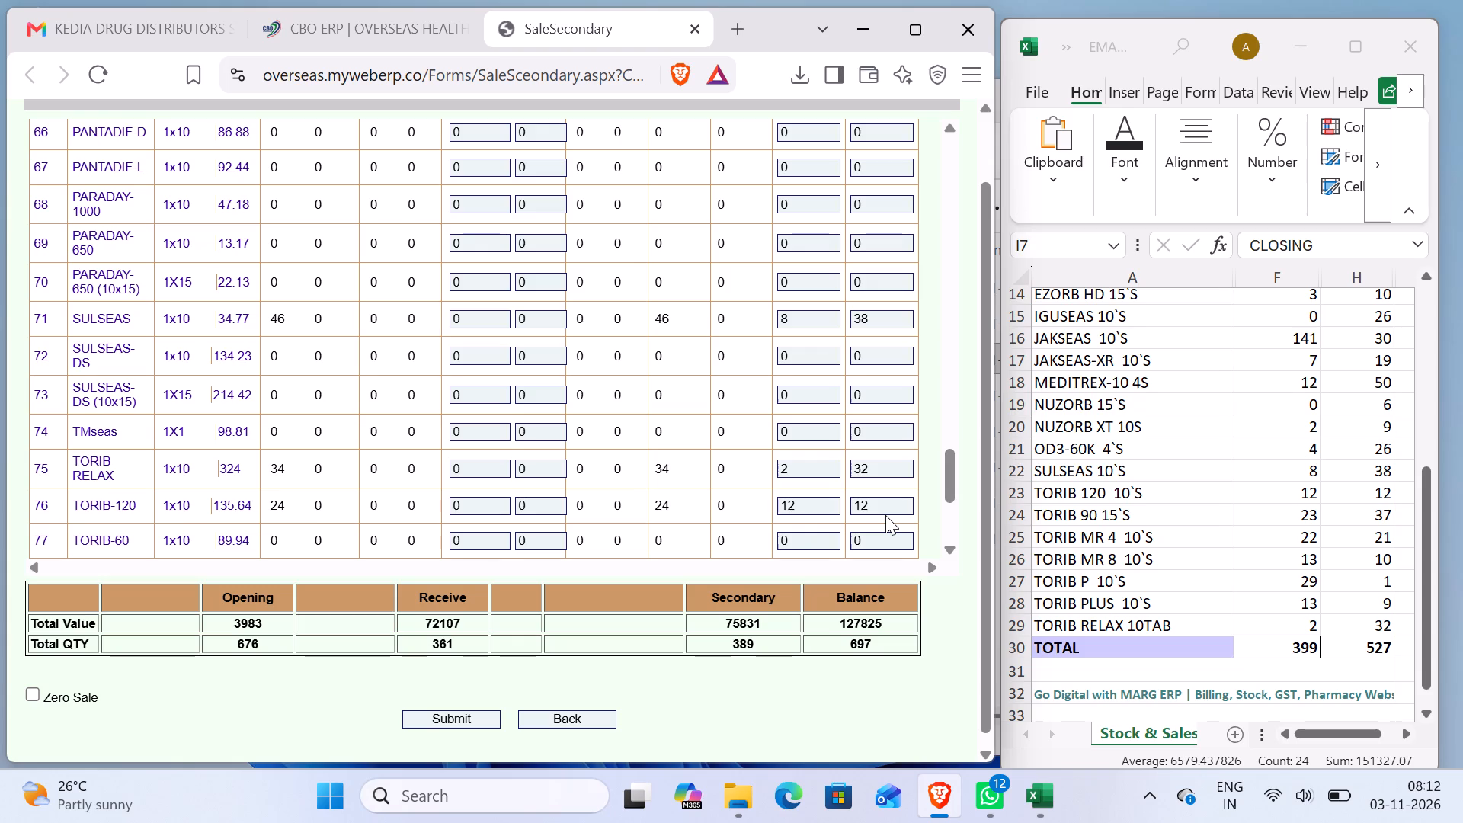
pyautogui.scroll(-2, 885, 515)
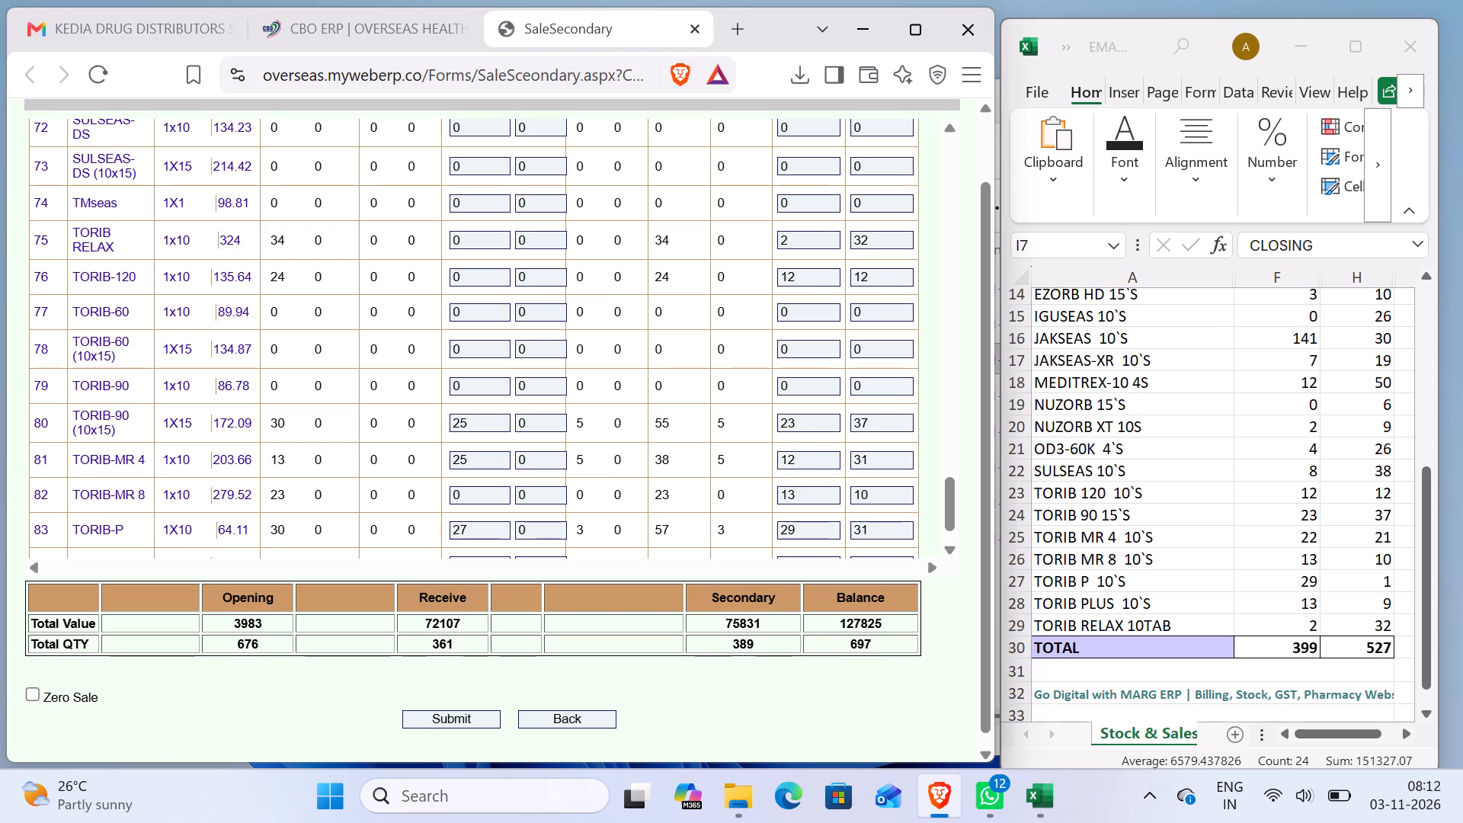
# Update TORIB-MR 4 in the Agarwal Enterprises form to 22 sales and 21 closing.
pyautogui.click(813, 459)
pyautogui.press('BackSpace')
pyautogui.press('BackSpace')
pyautogui.write('22')
pyautogui.press('Tab')
pyautogui.write('21')
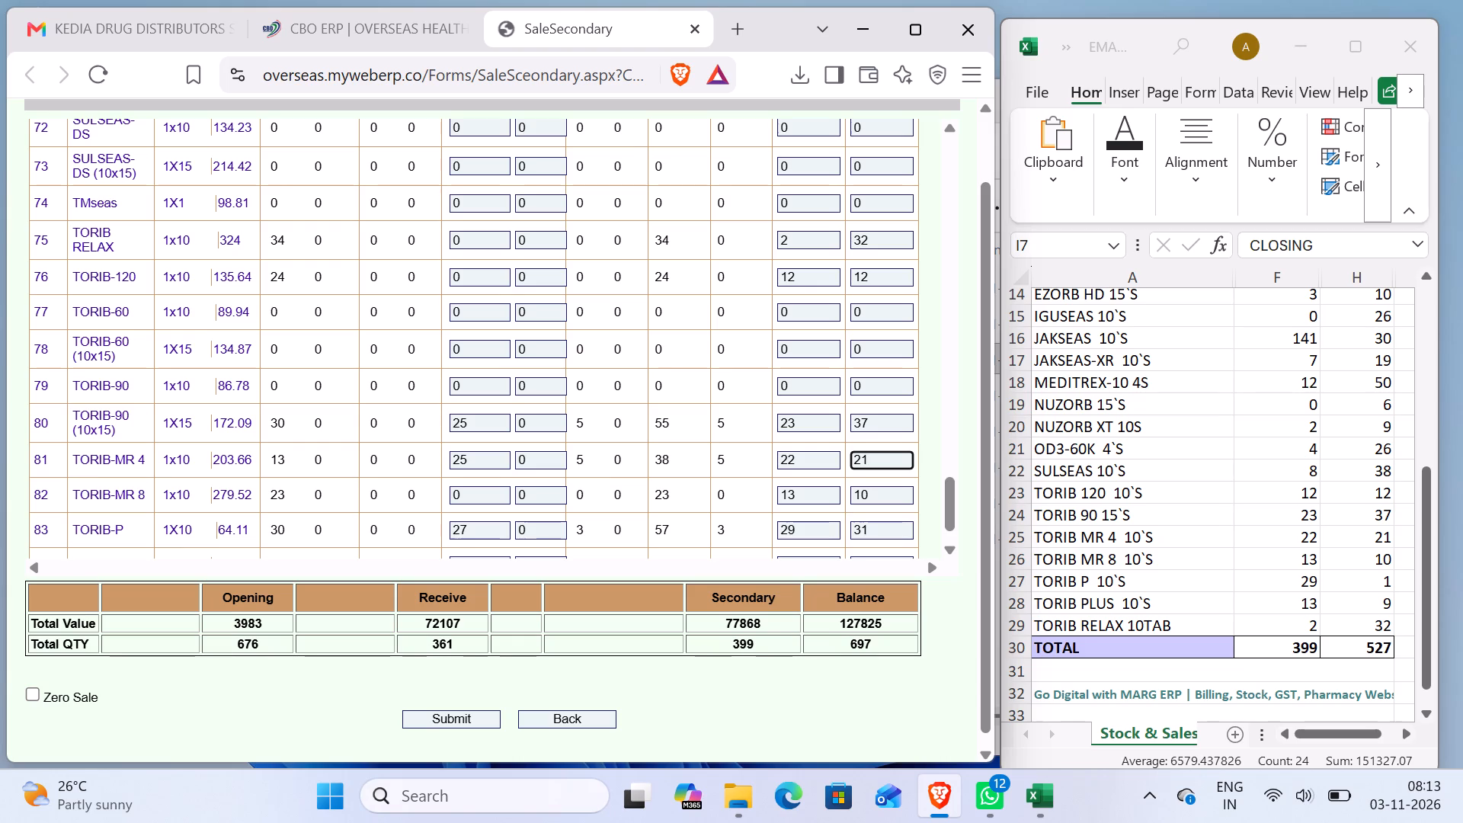
# Submit the updated Agarwal Enterprises entry and return to the stockist list.
pyautogui.scroll(-1, 879, 527)
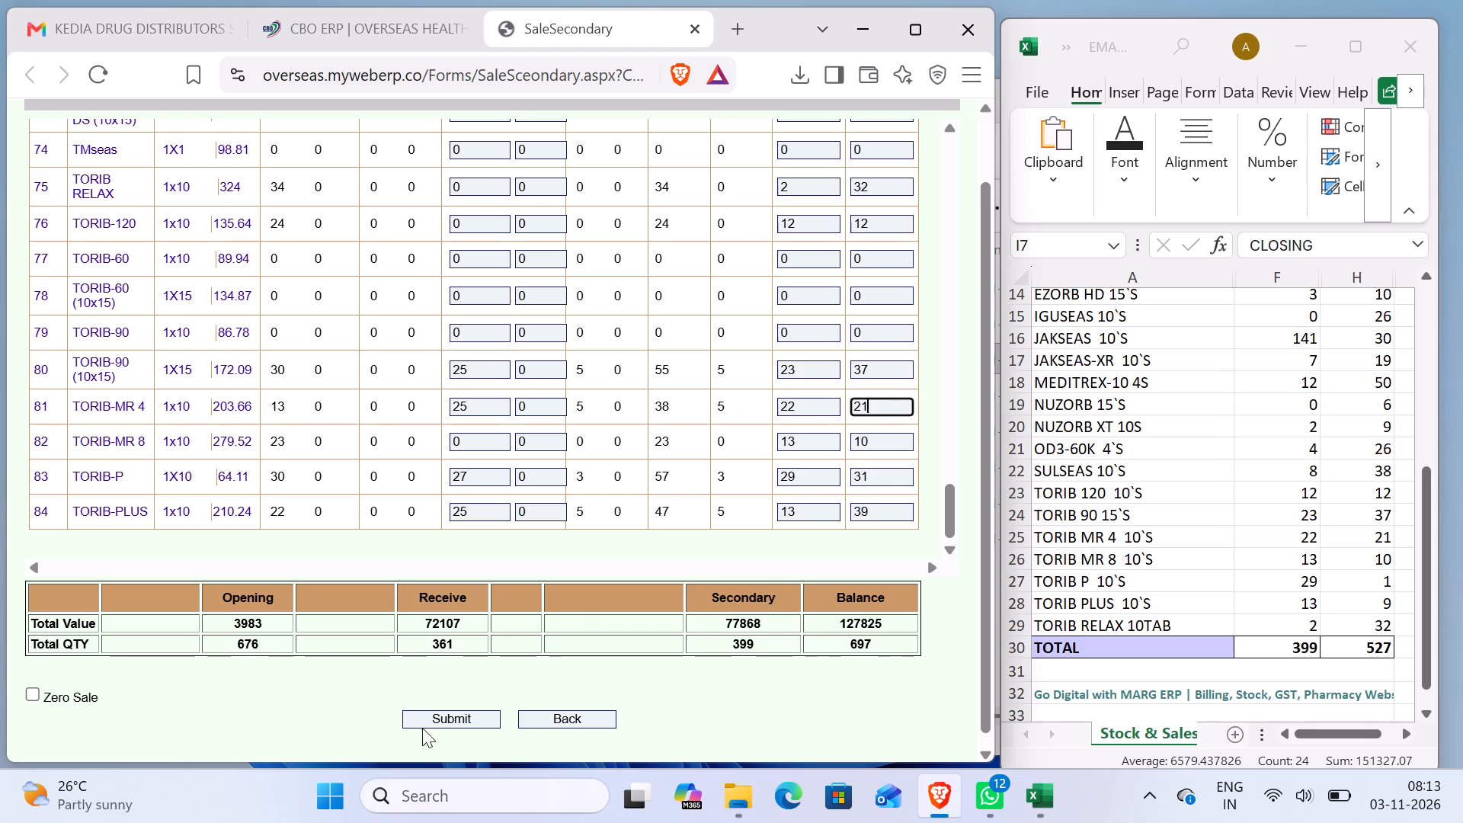
pyautogui.click(451, 719)
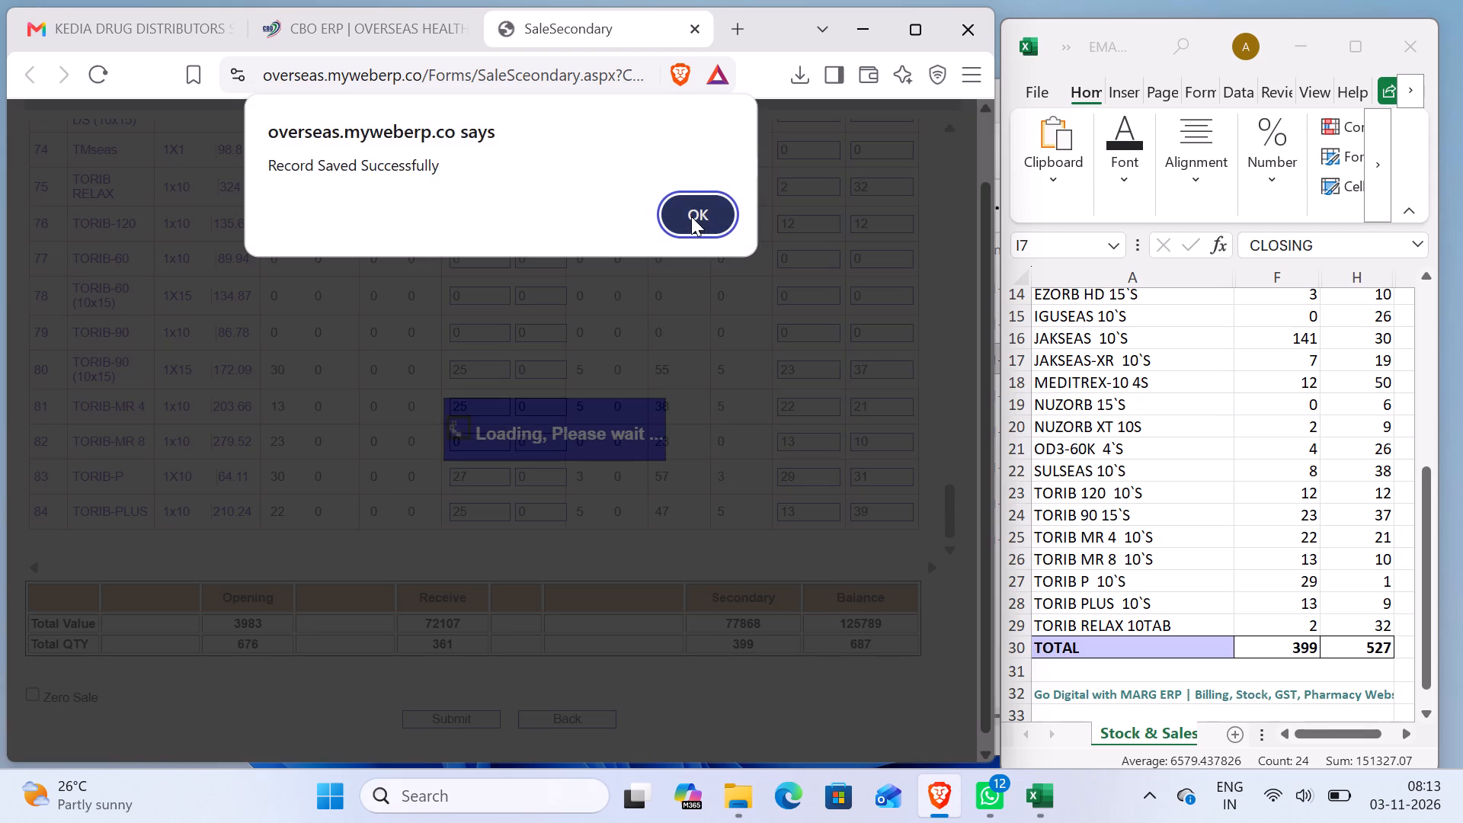
pyautogui.click(691, 216)
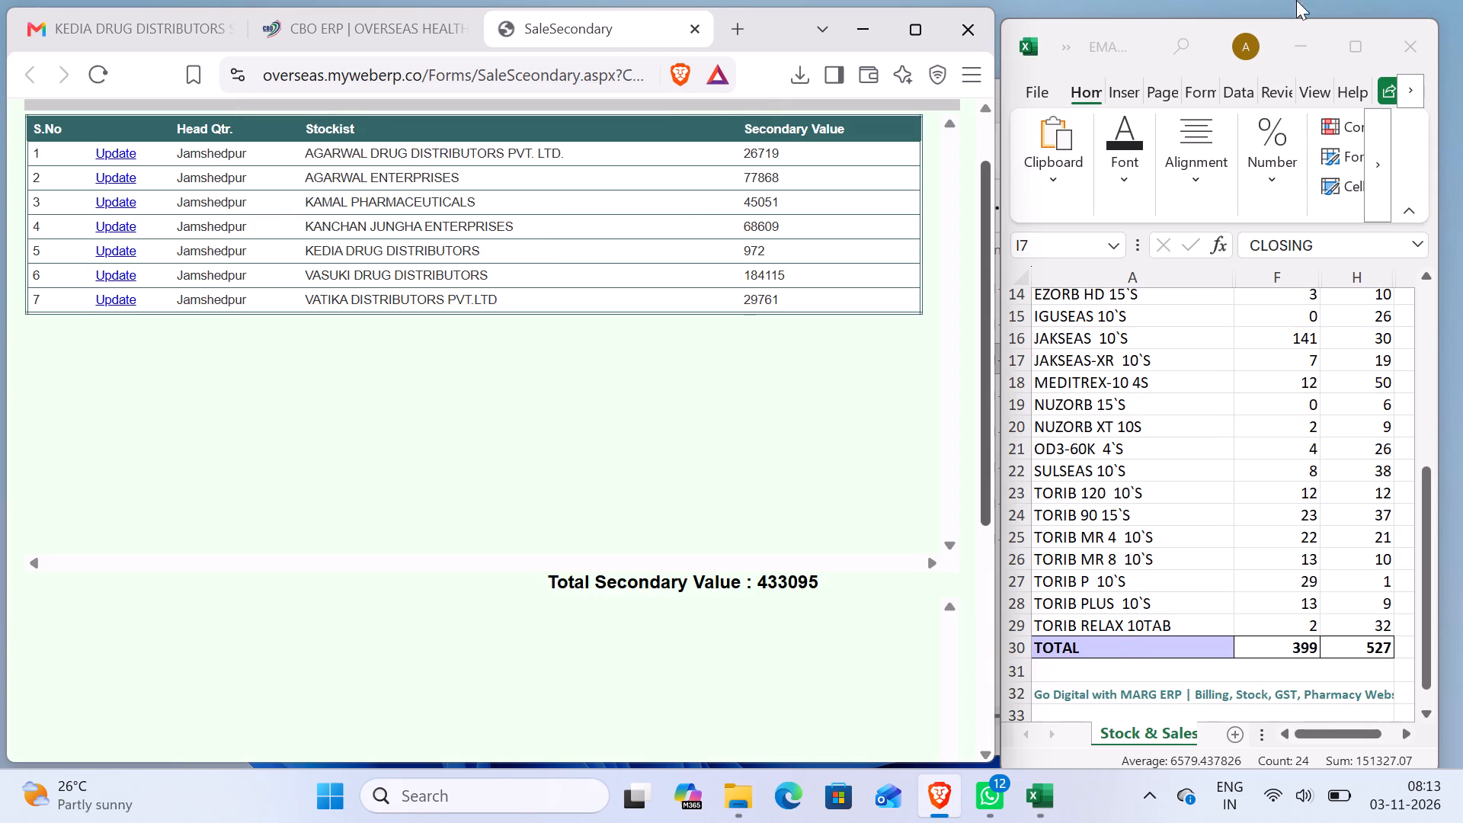
# Maximize the Excel statement and unhide all the hidden columns between A and J.
pyautogui.click(1355, 43)
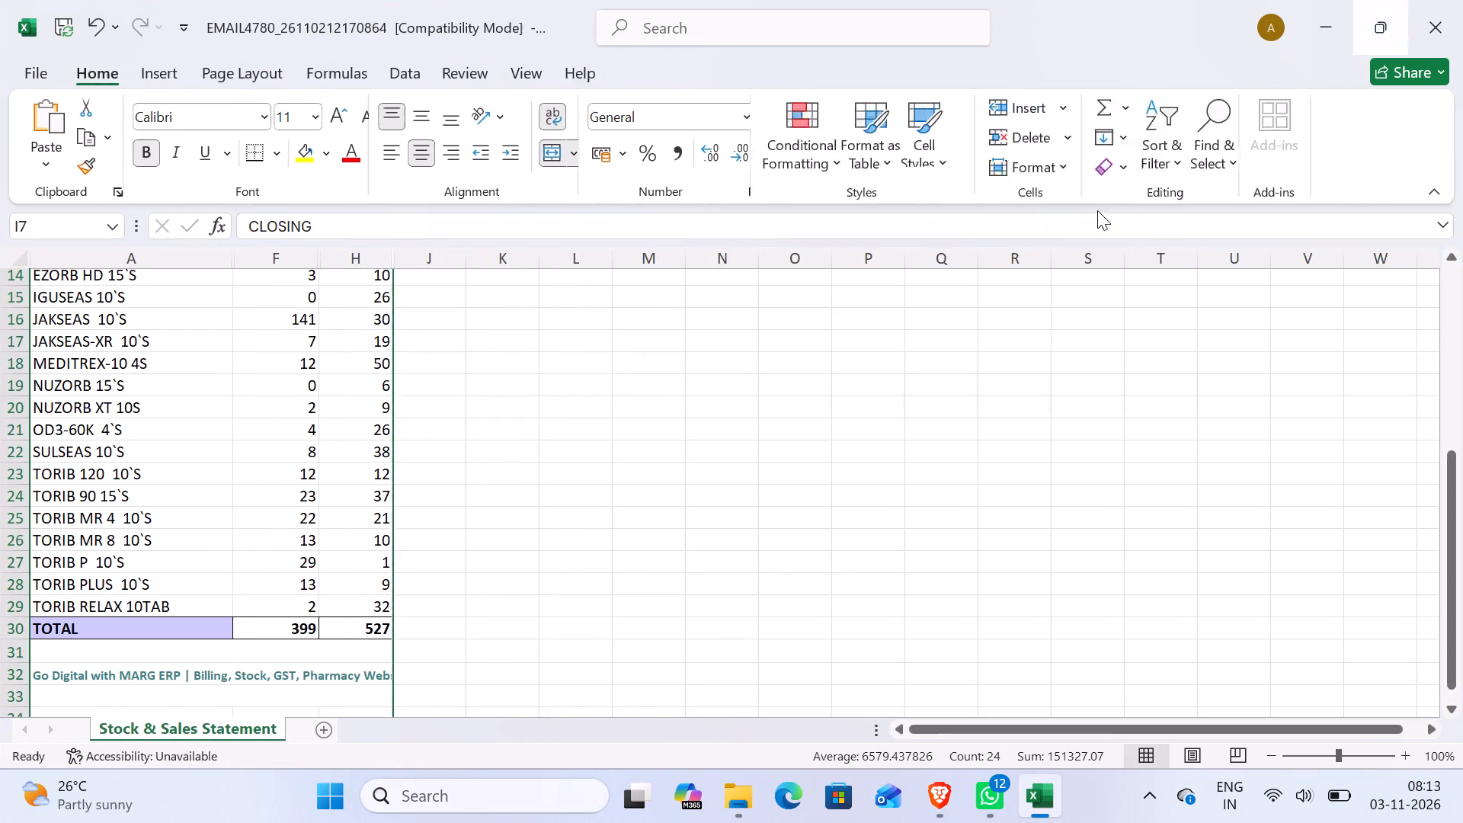
pyautogui.moveTo(422, 267); pyautogui.dragTo(251, 247)
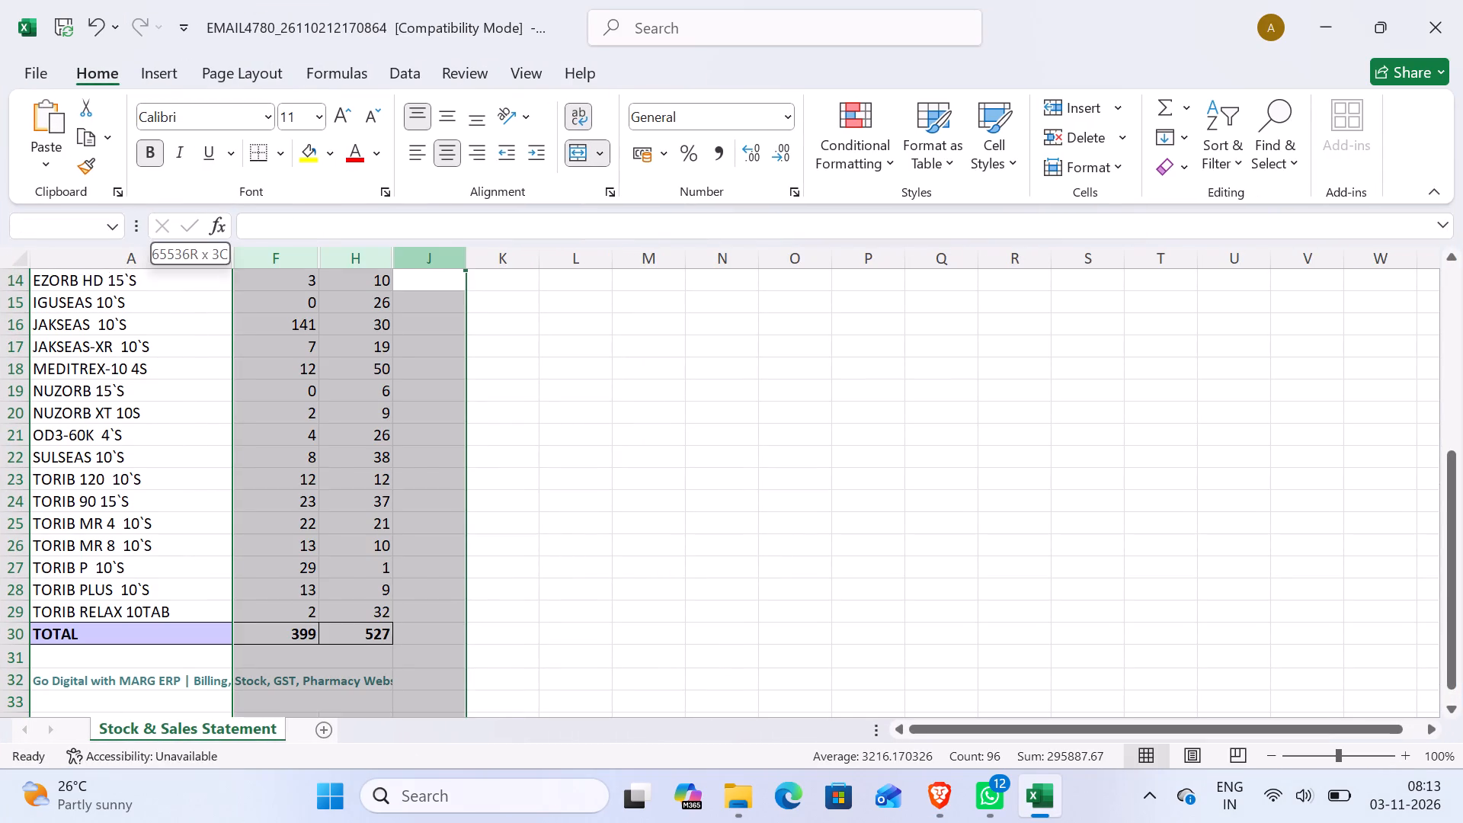
pyautogui.moveTo(251, 247); pyautogui.dragTo(217, 245)
pyautogui.rightClick(200, 257)
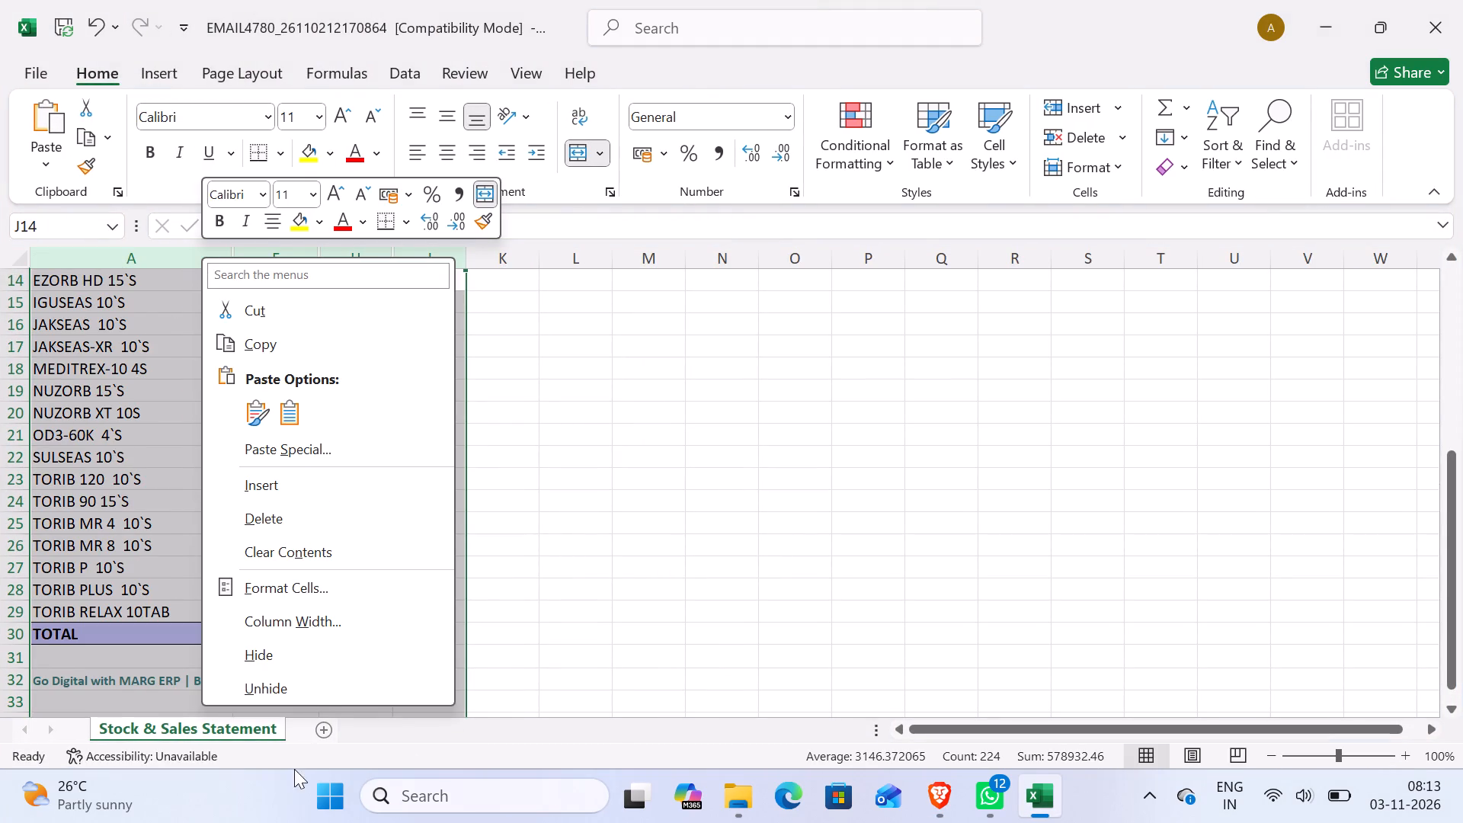
pyautogui.click(322, 689)
# Copy the total issue value in cell G30 of the Agarwal Enterprises statement.
pyautogui.click(620, 629)
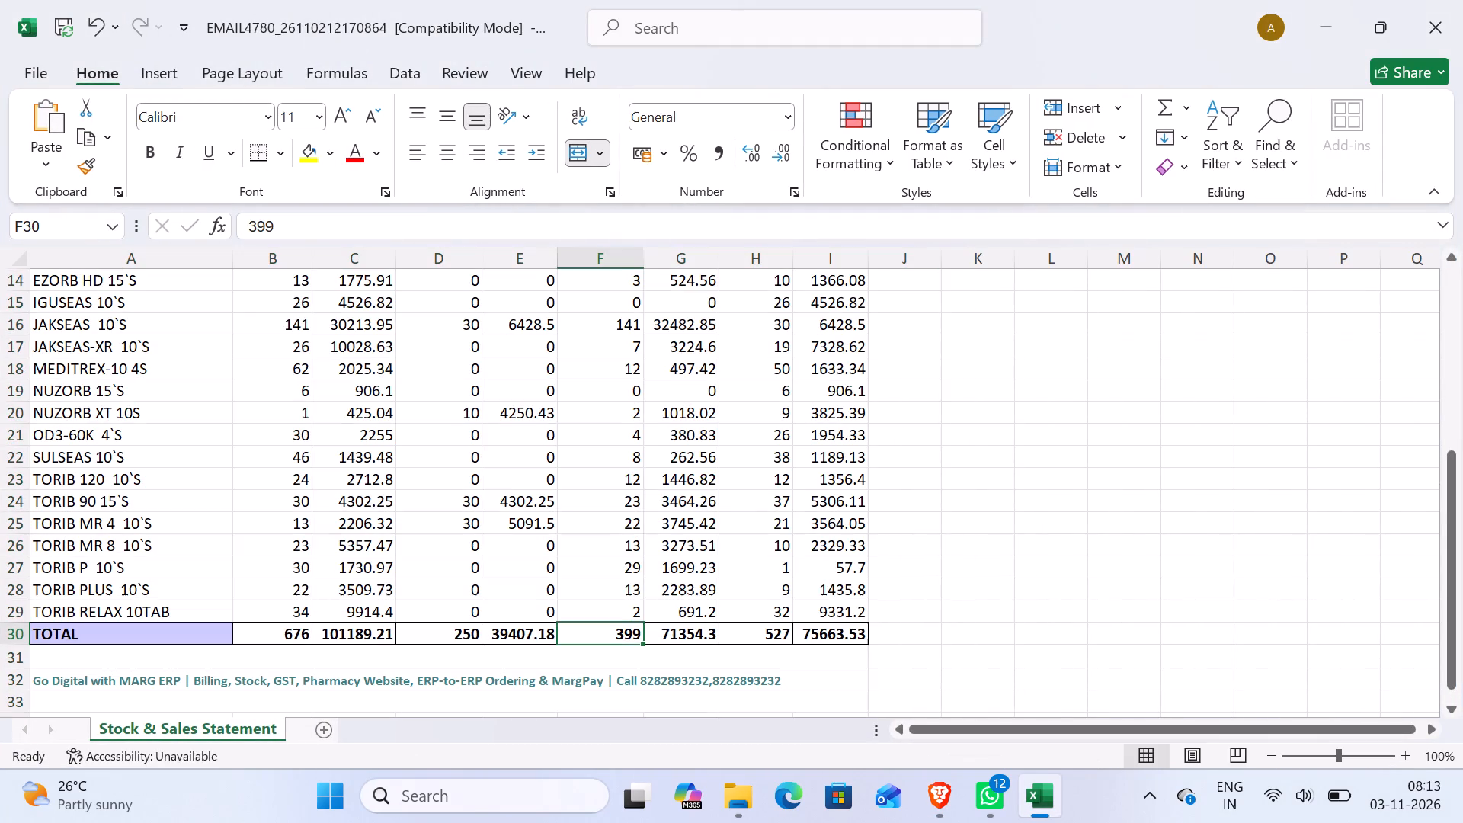
pyautogui.click(687, 636)
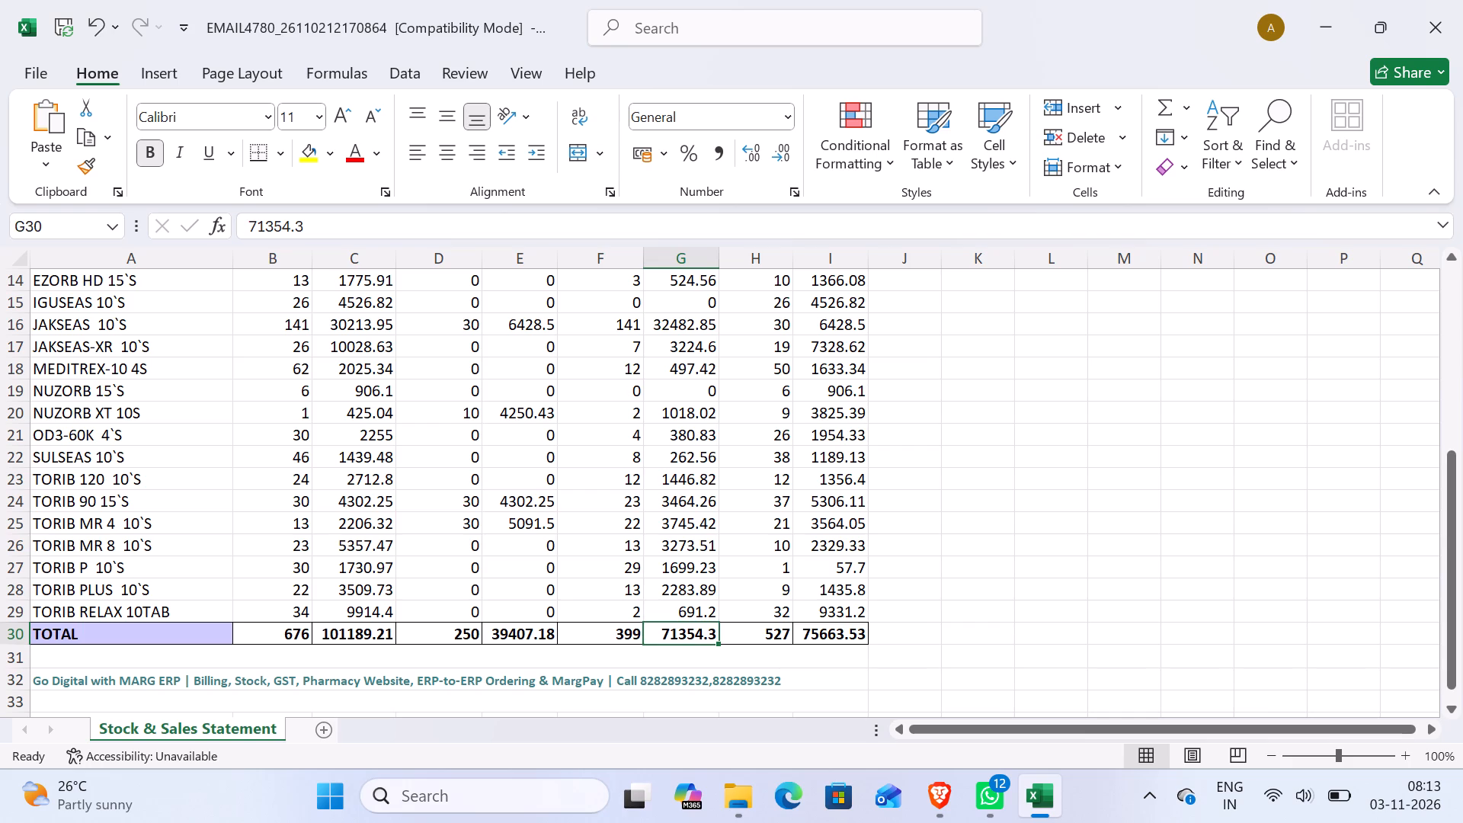
pyautogui.hotkey('ctrl', 'c')
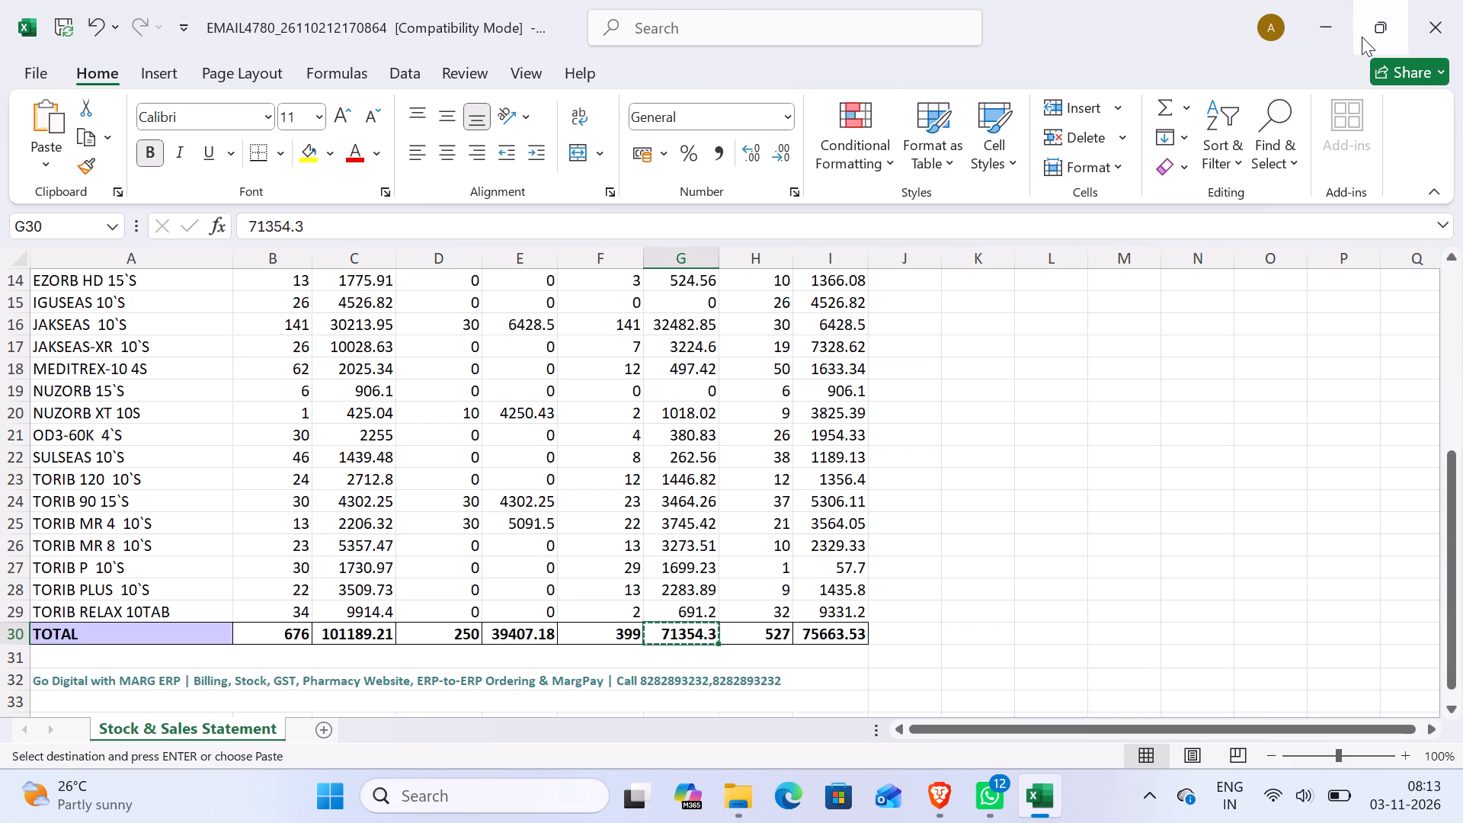
# Open the "jamshedpur sales September" workbook from the NOVEMBER 26 folder.
pyautogui.click(1327, 21)
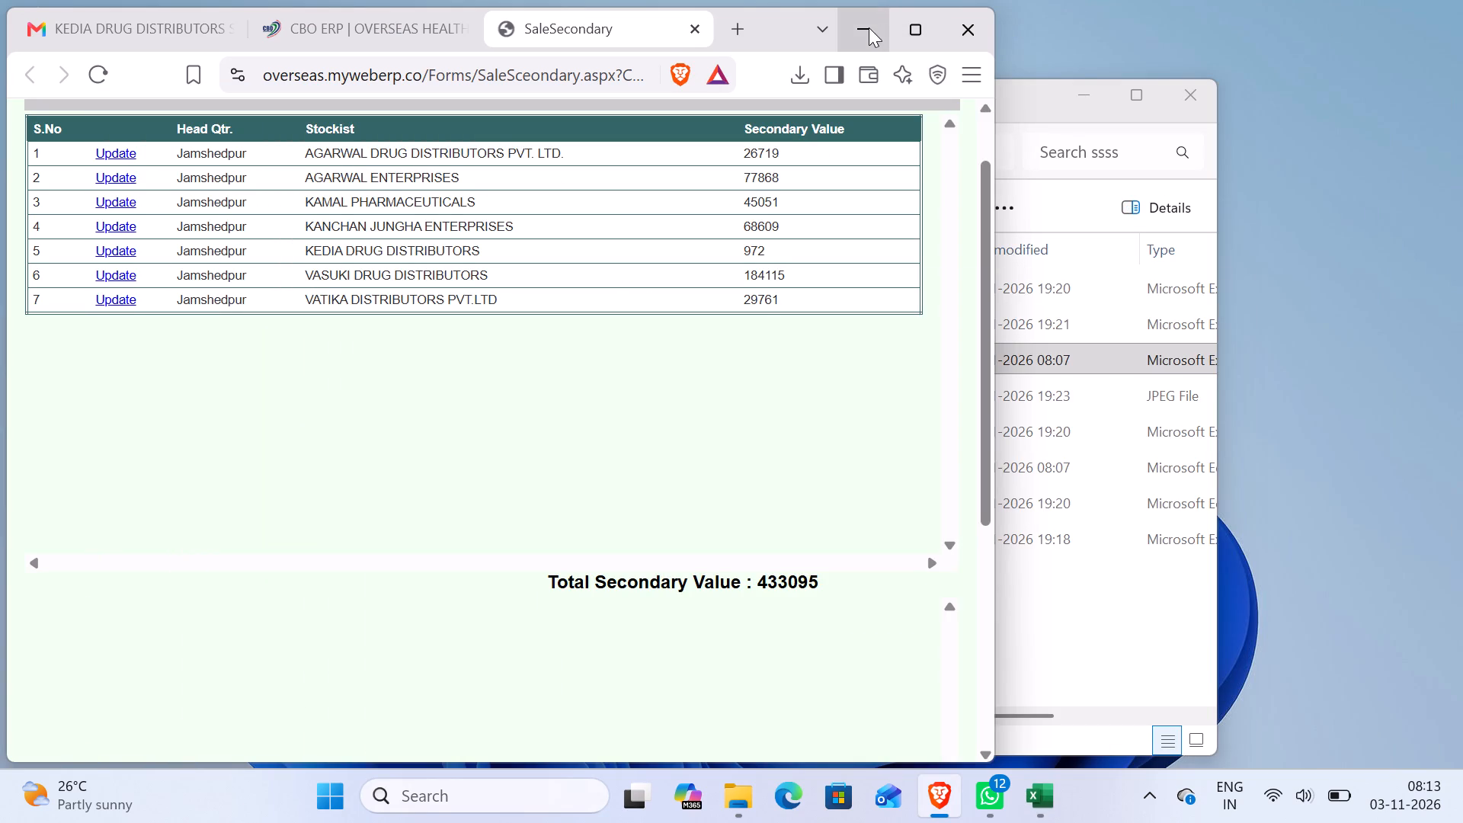
pyautogui.click(869, 30)
pyautogui.click(353, 149)
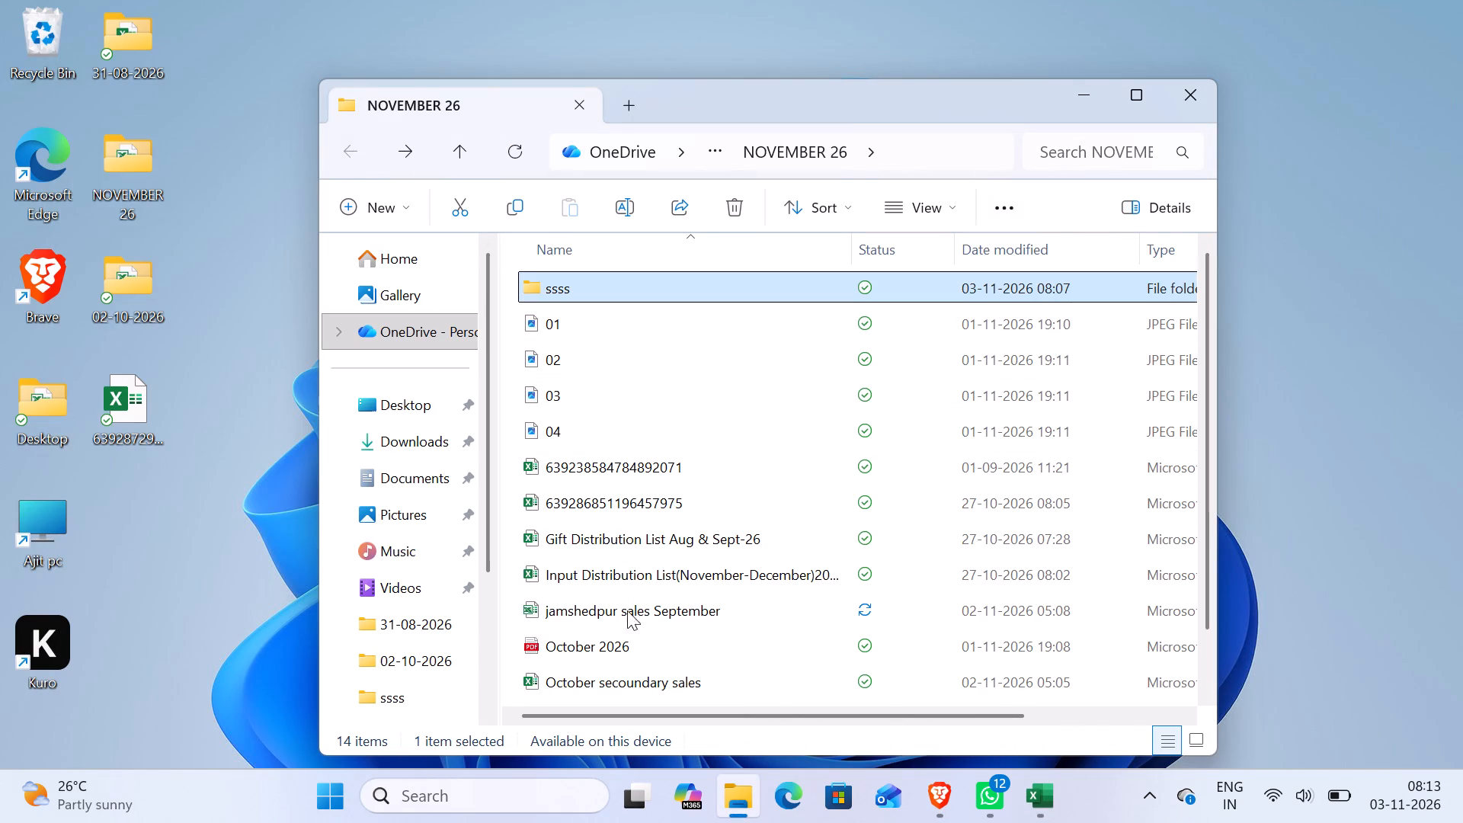
pyautogui.doubleClick(622, 614)
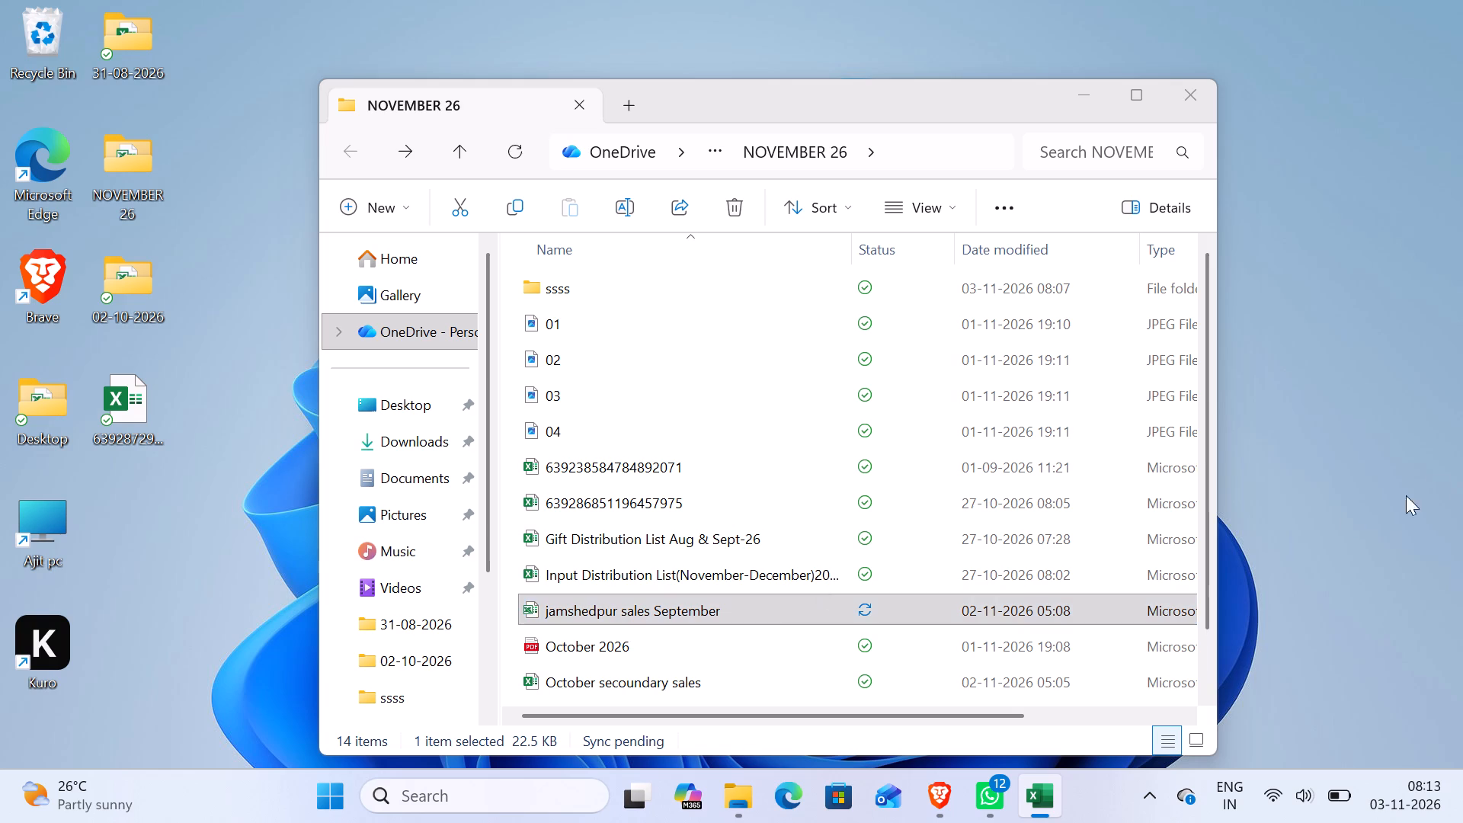
pyautogui.click(1455, 472)
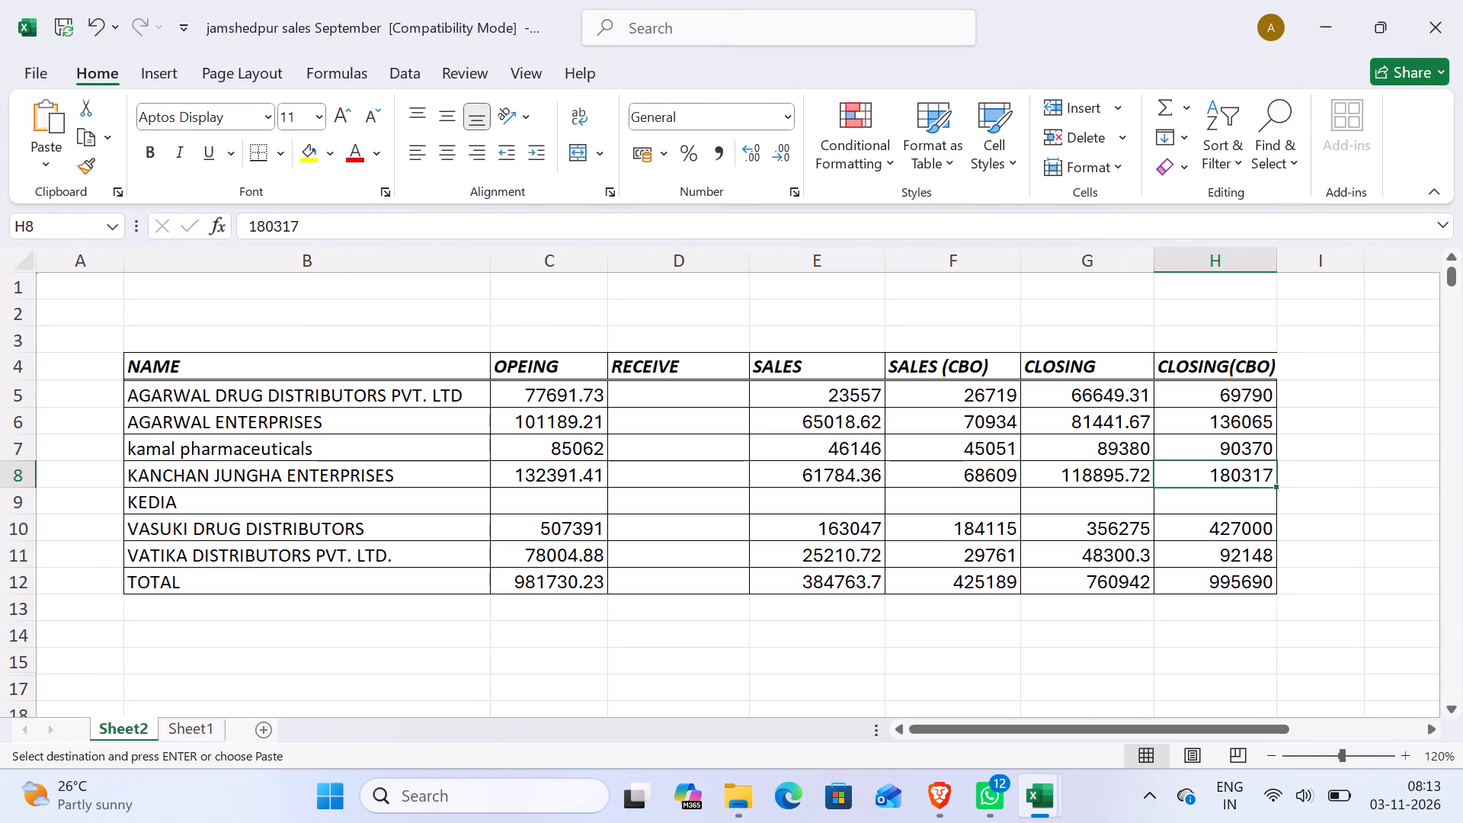
# Paste the copied issue total 71354.3 into the SALES cell E6 for AGARWAL ENTERPRISES.
pyautogui.click(850, 423)
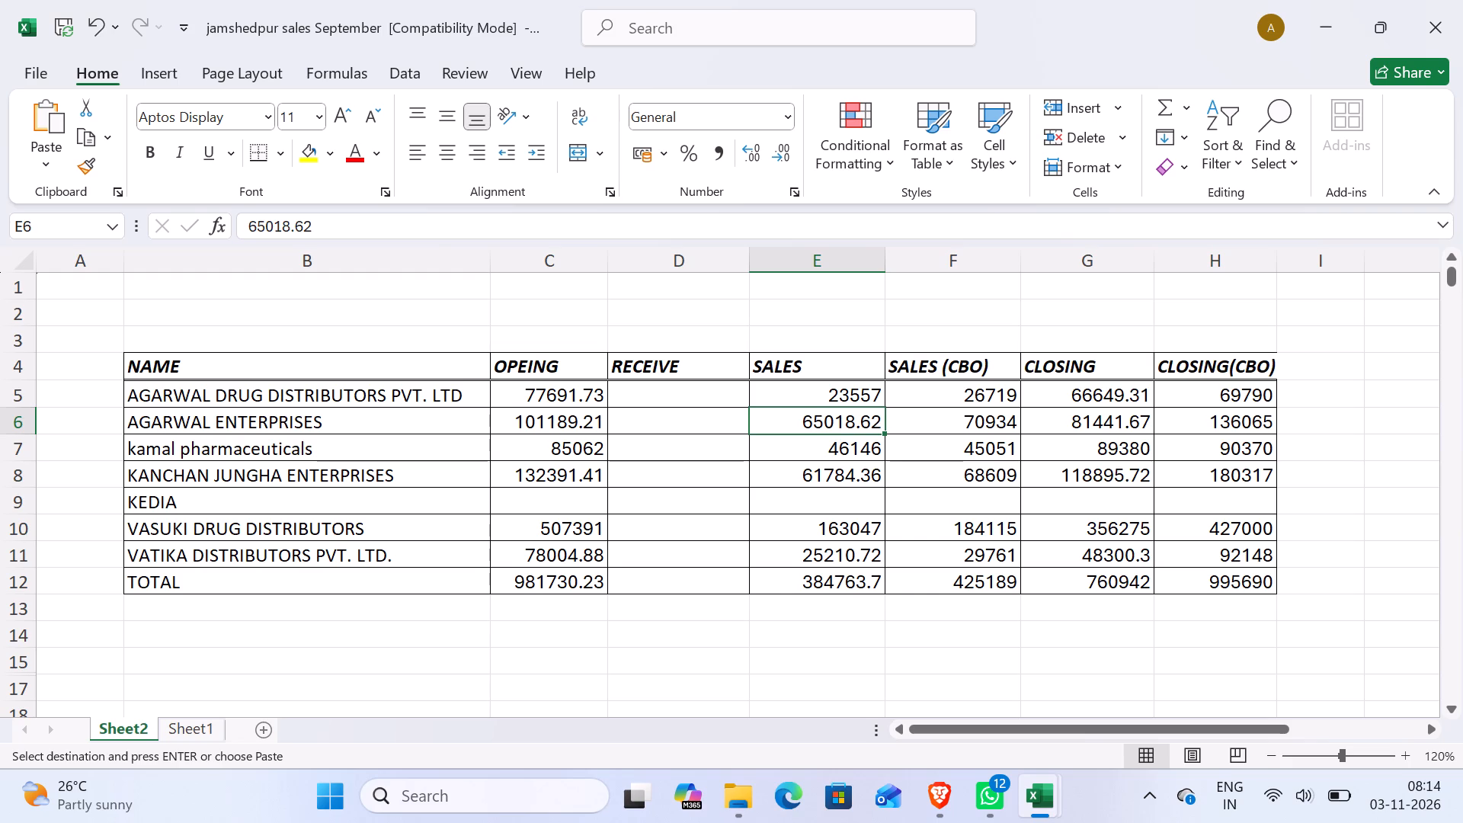
pyautogui.hotkey('ctrl', 'v')
pyautogui.click(901, 632)
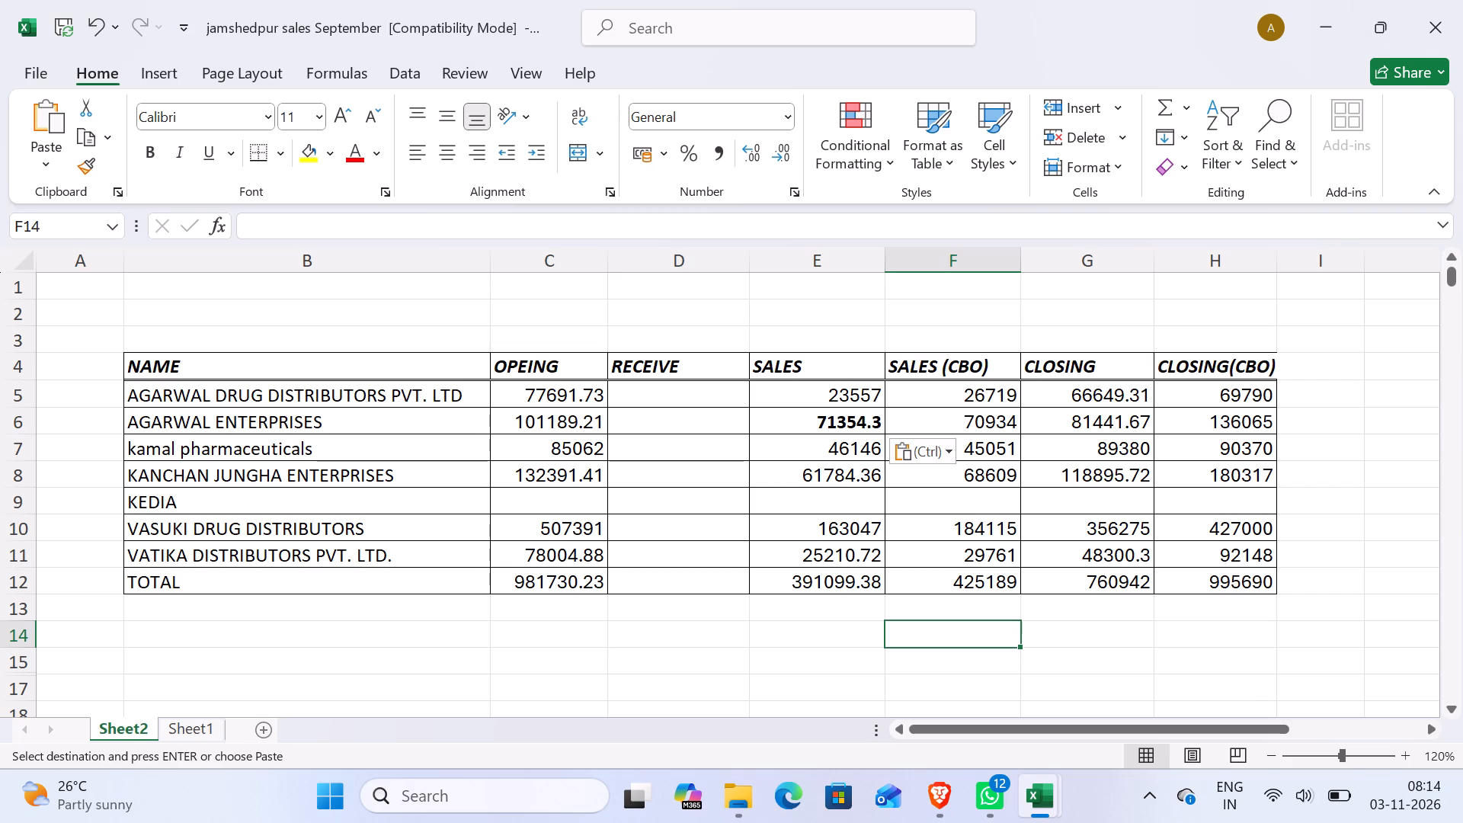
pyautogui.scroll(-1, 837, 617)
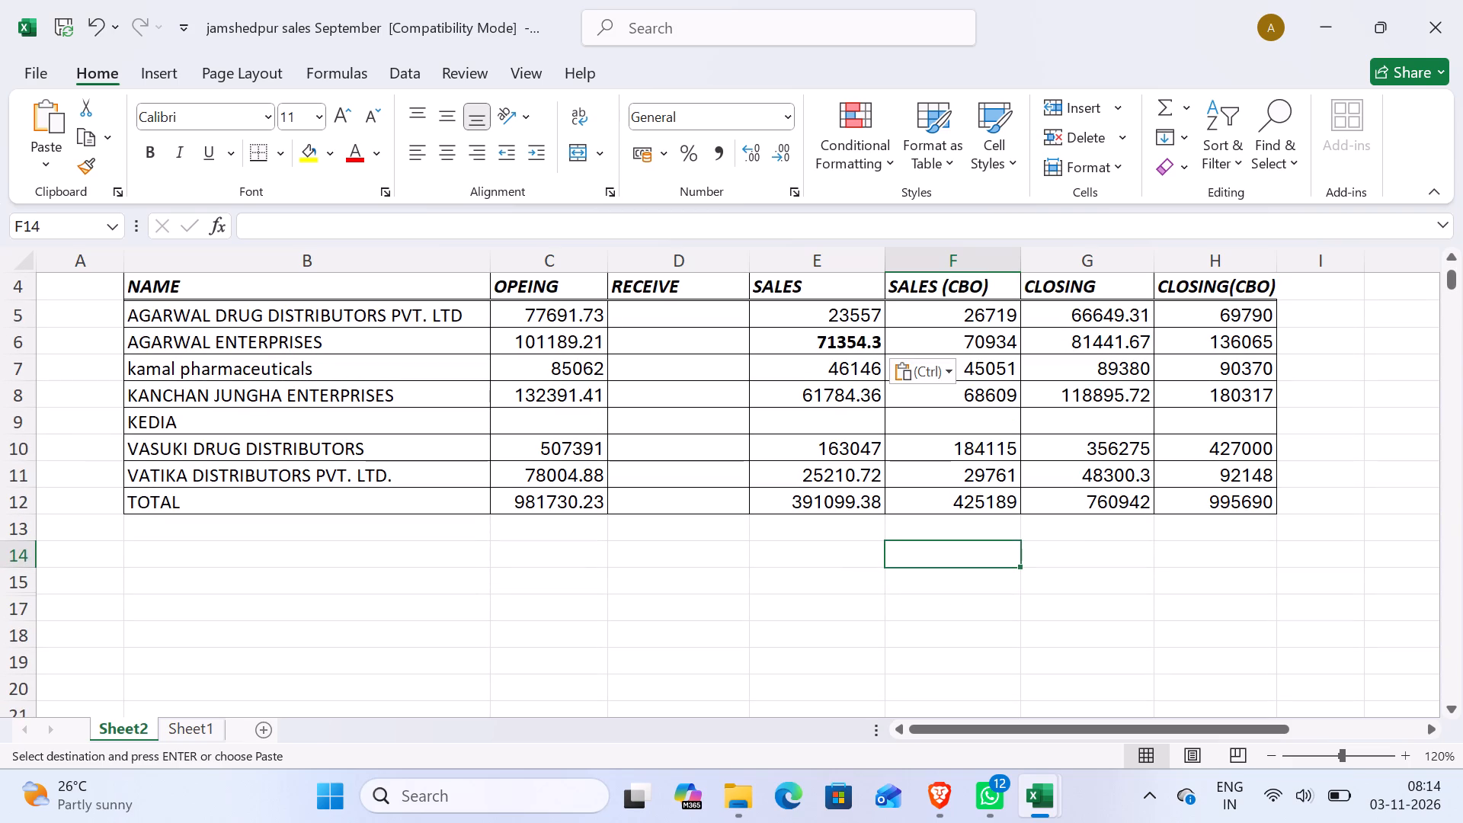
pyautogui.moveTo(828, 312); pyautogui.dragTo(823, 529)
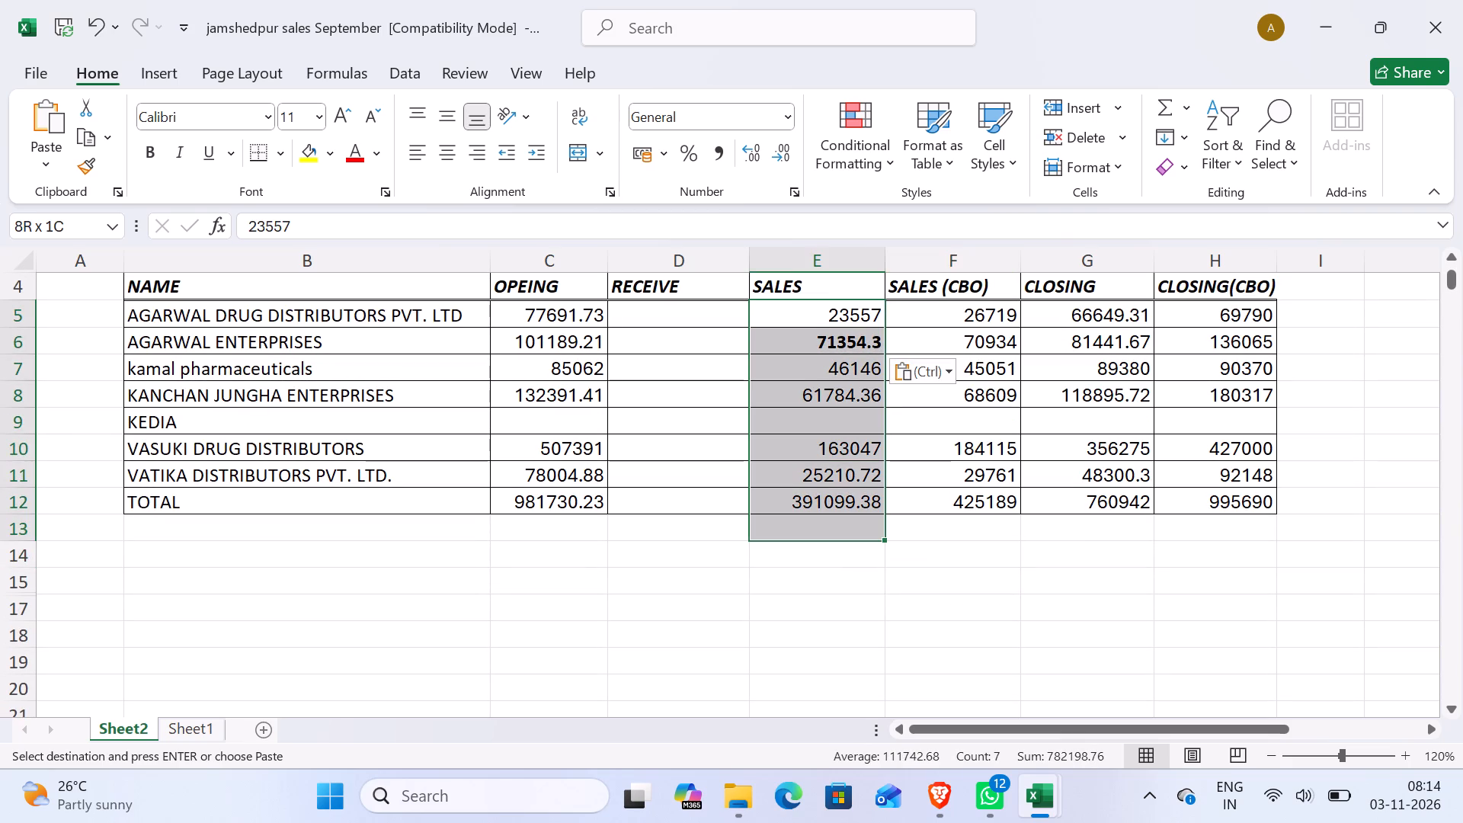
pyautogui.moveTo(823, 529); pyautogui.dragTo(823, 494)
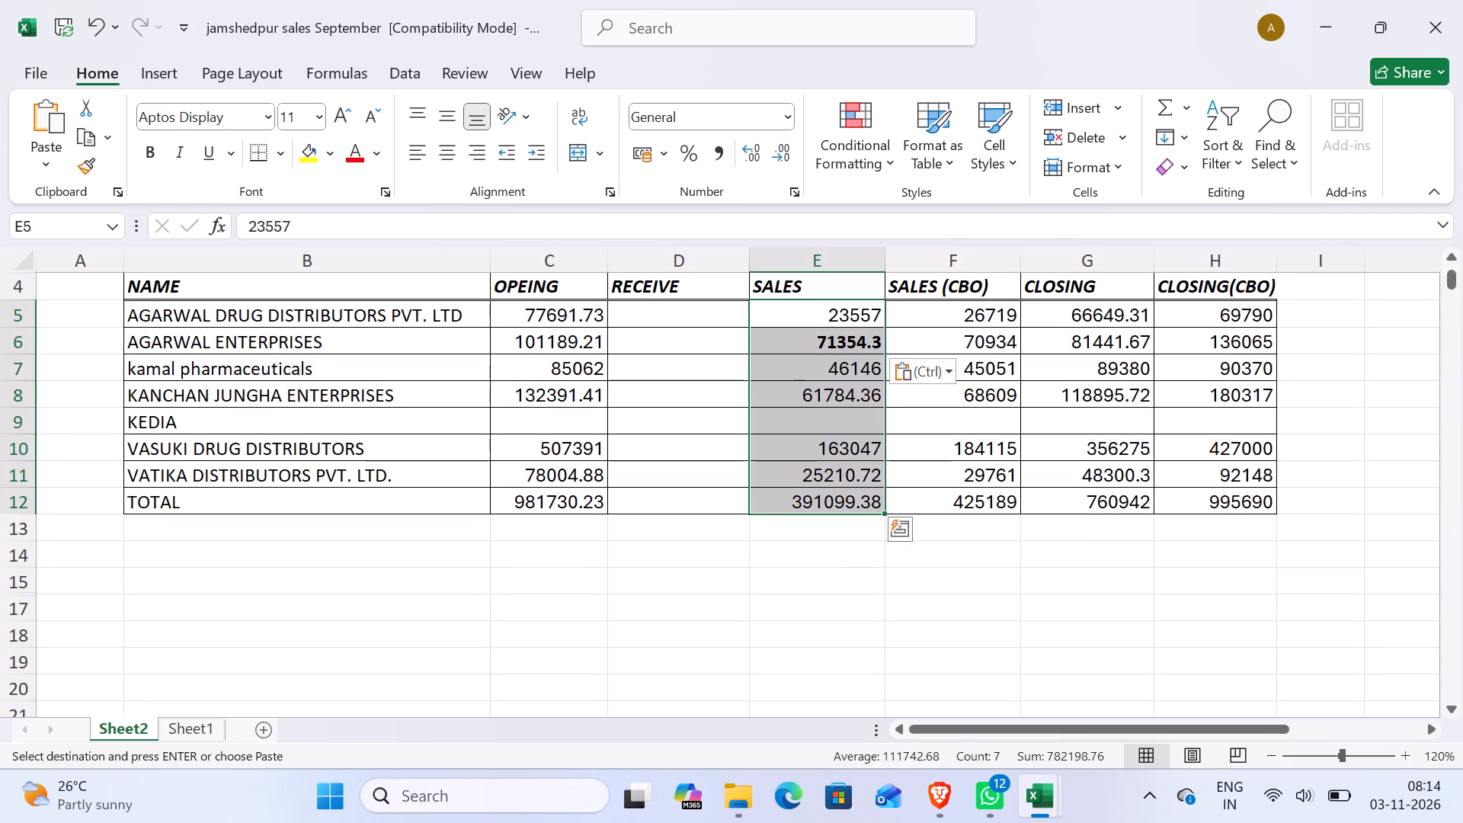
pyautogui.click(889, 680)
# Apply the formatting of the kamal pharmaceuticals SALES cell E7 to the AGARWAL ENTERPRISES SALES cell E6 with Format Painter.
pyautogui.click(841, 367)
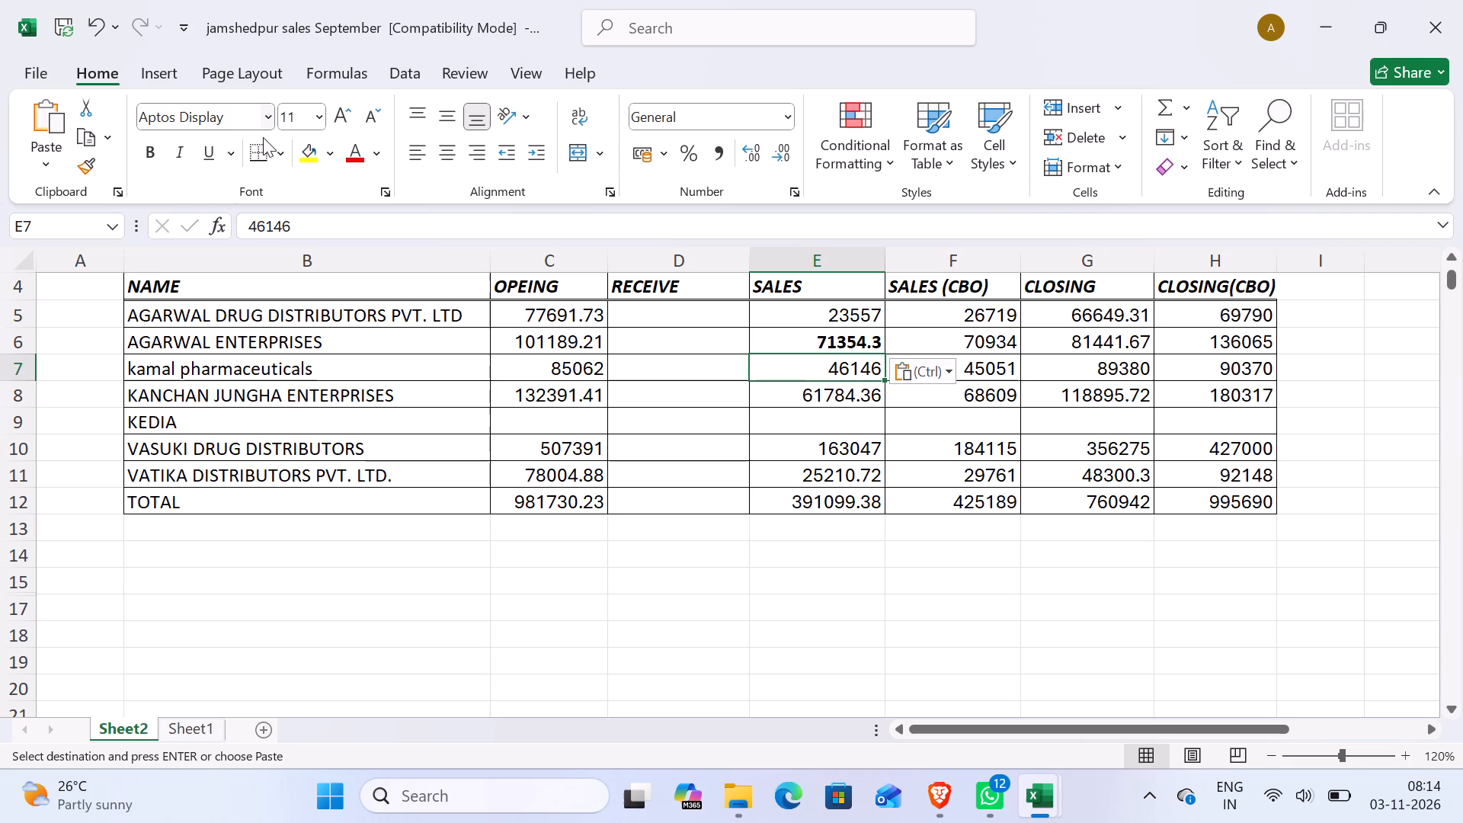
pyautogui.click(85, 165)
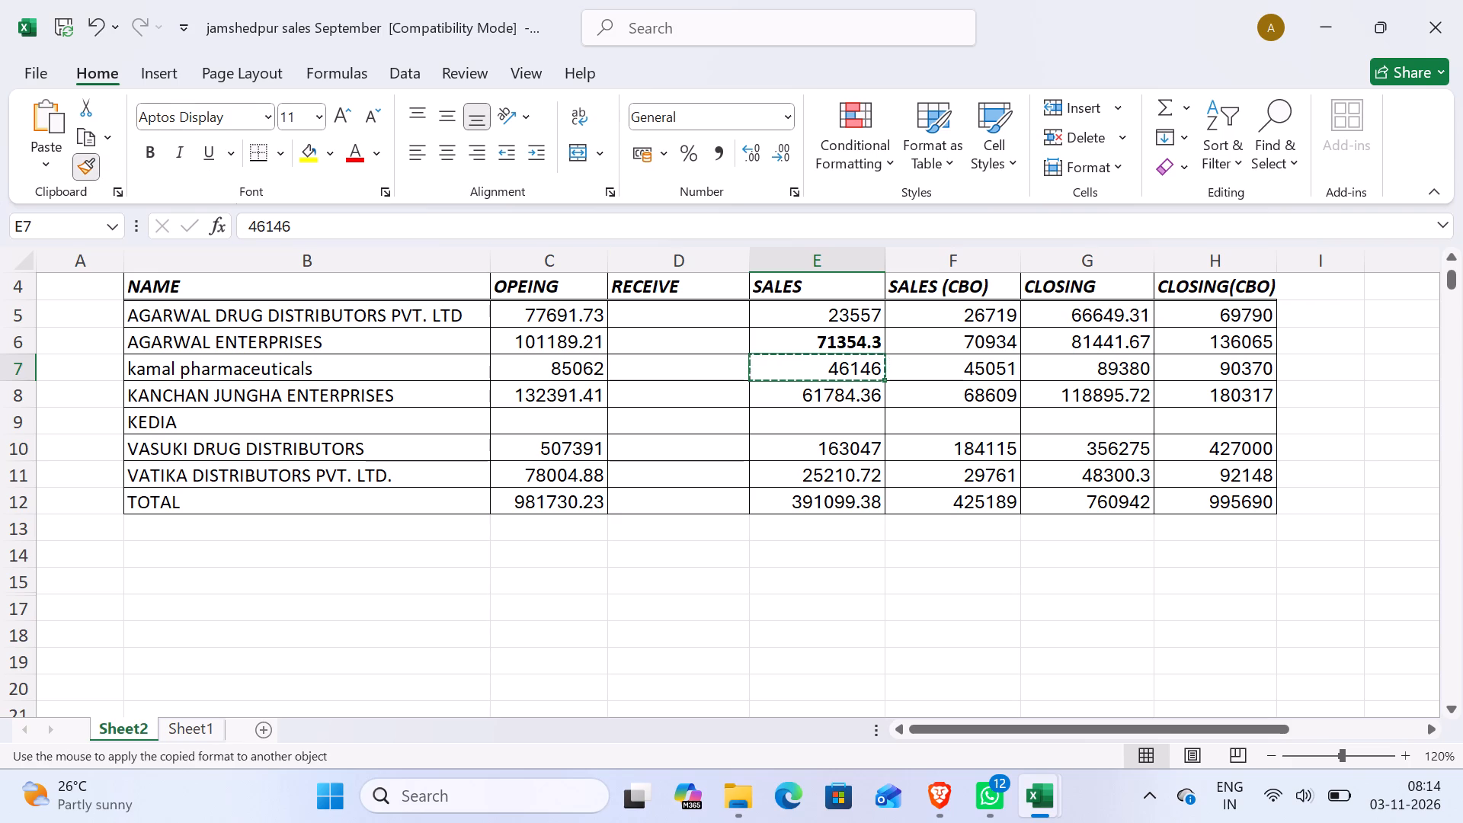
pyautogui.click(751, 348)
pyautogui.click(850, 642)
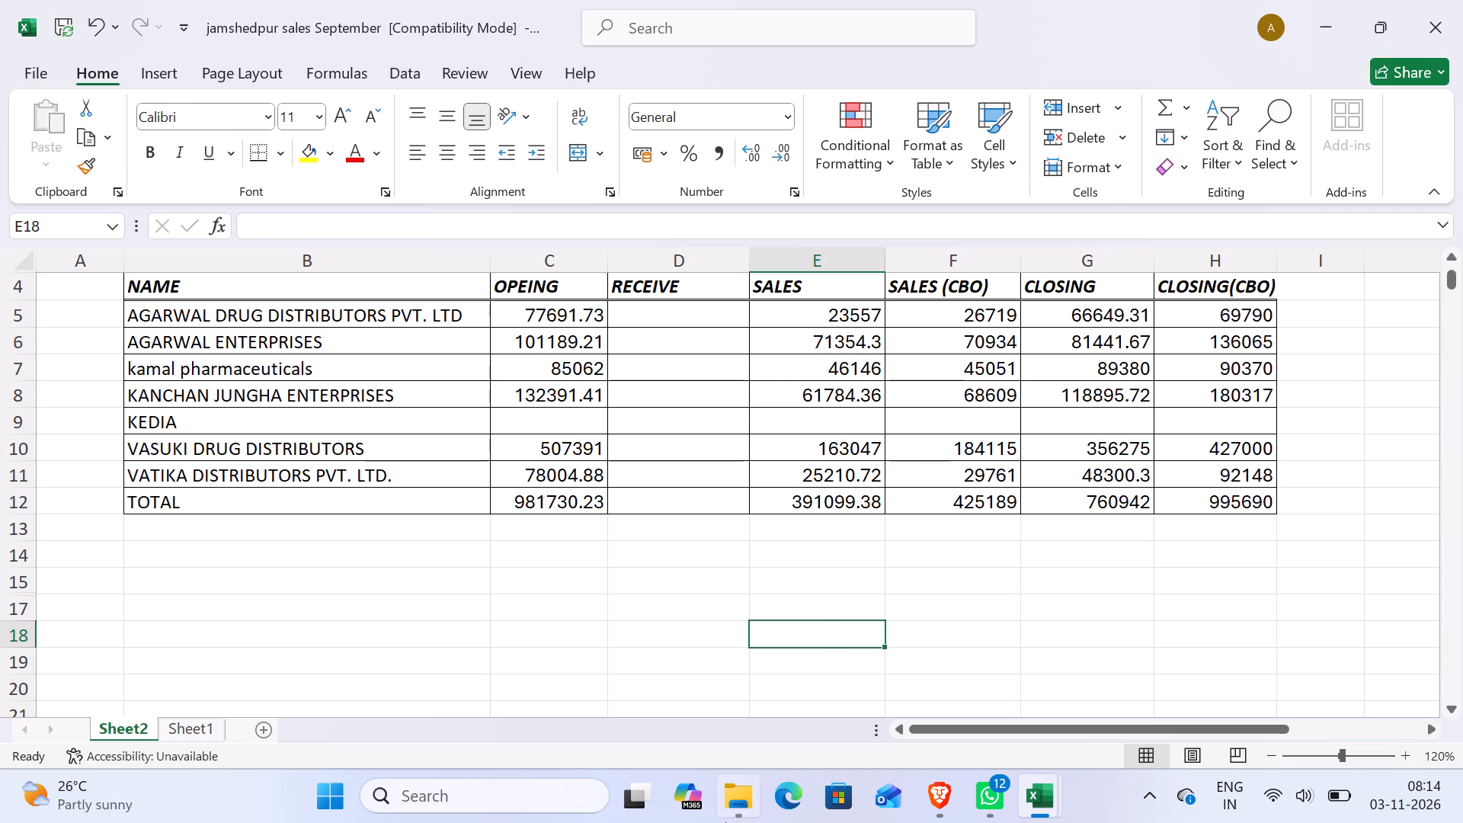
# Copy the Secondary total value 77868 from the Agarwal Enterprises ERP entry into its SALES (CBO) cell F6 in the workbook.
pyautogui.click(933, 801)
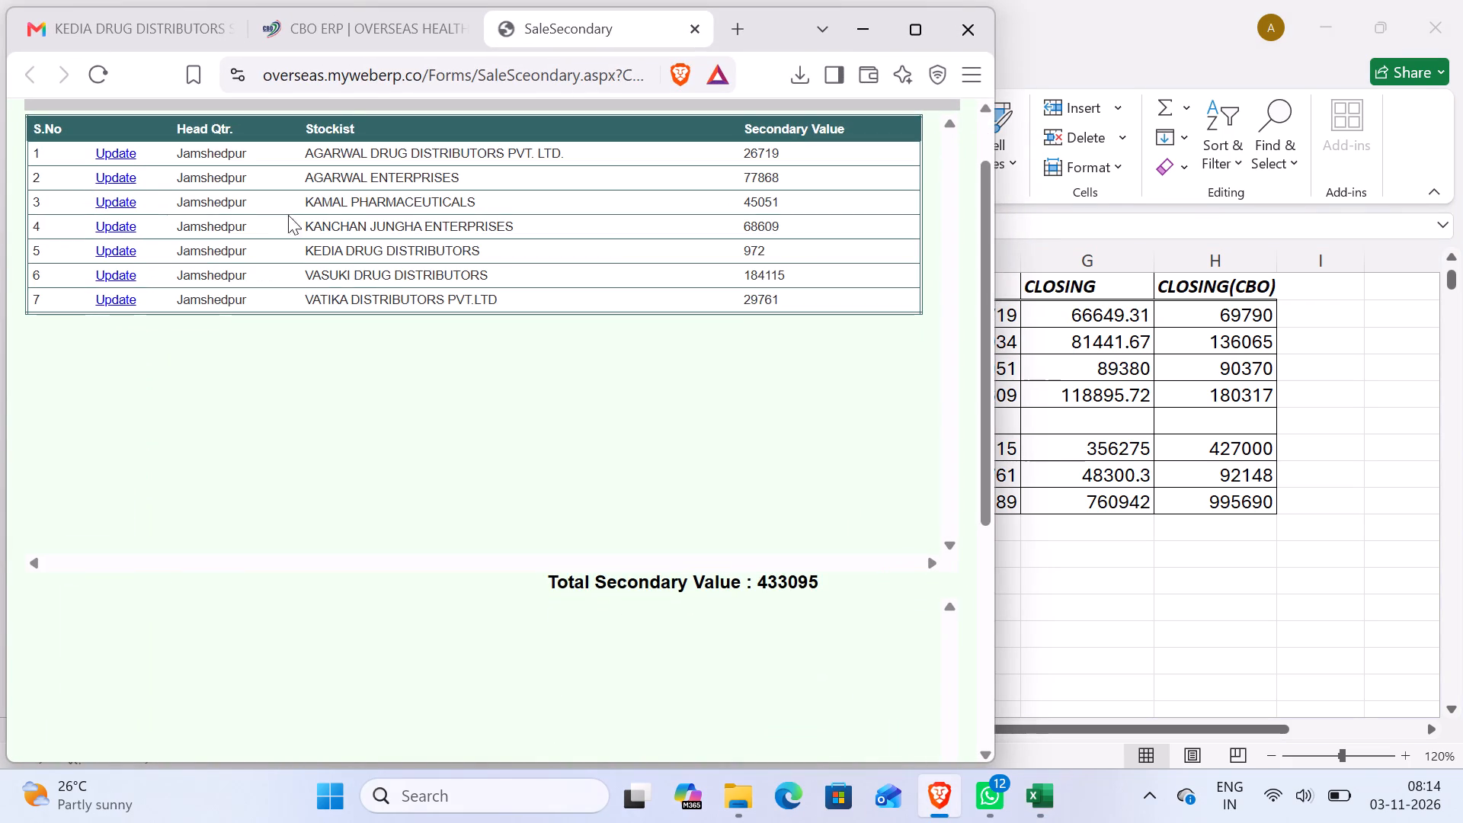
pyautogui.click(127, 171)
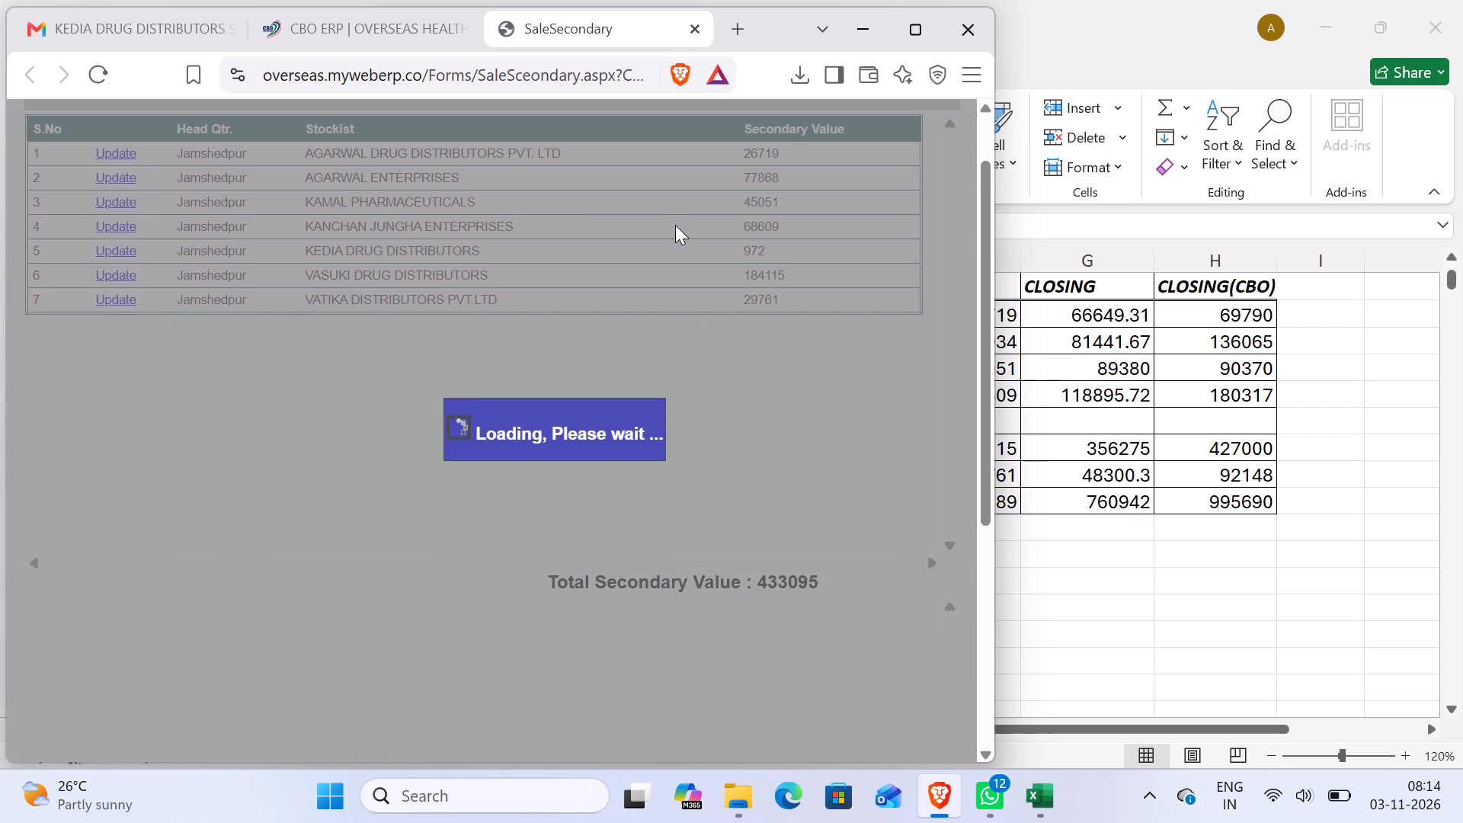
pyautogui.moveTo(776, 626); pyautogui.dragTo(725, 623)
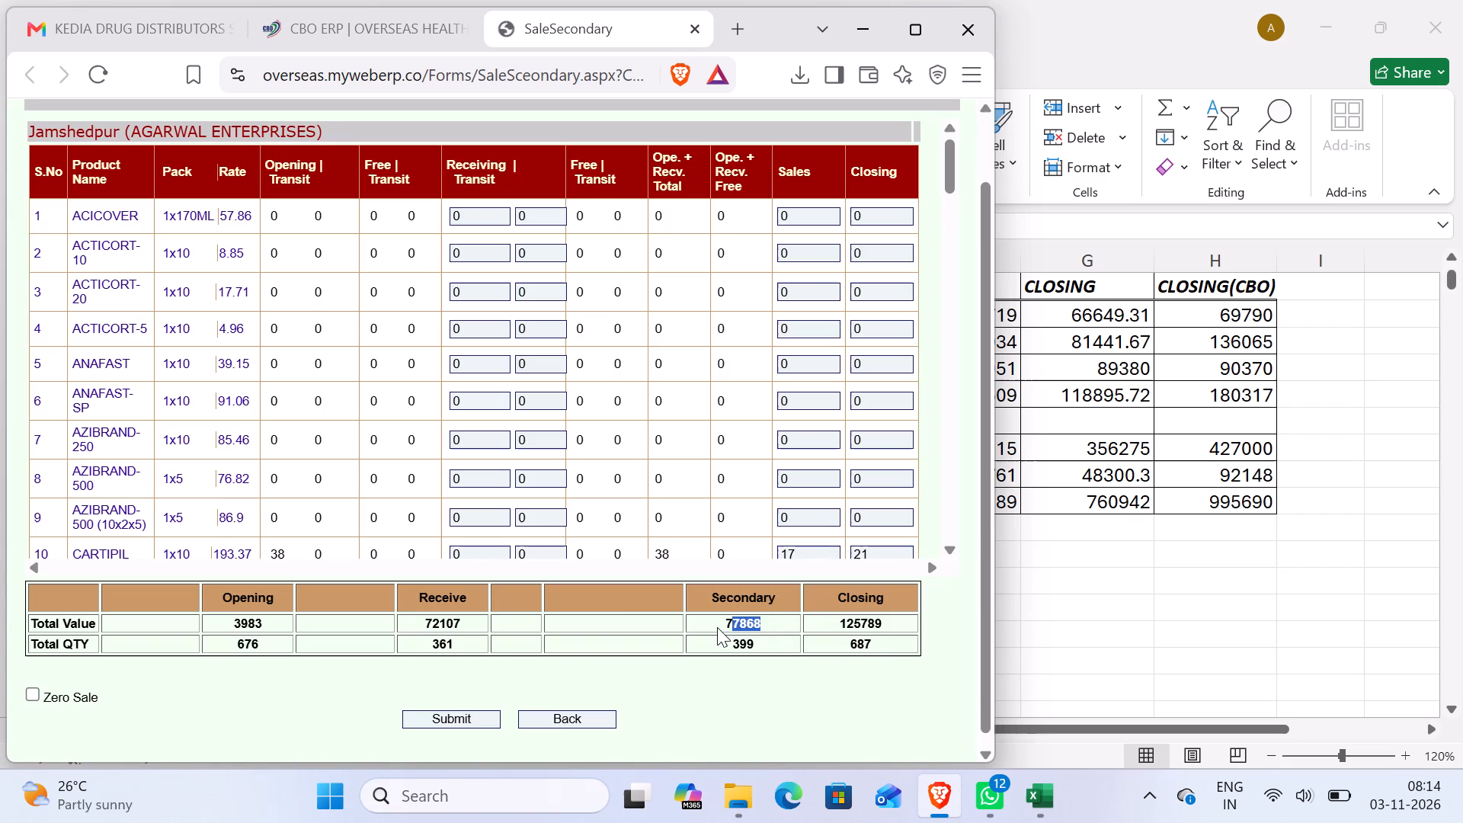
pyautogui.hotkey('ctrl', 'c')
pyautogui.click(1133, 631)
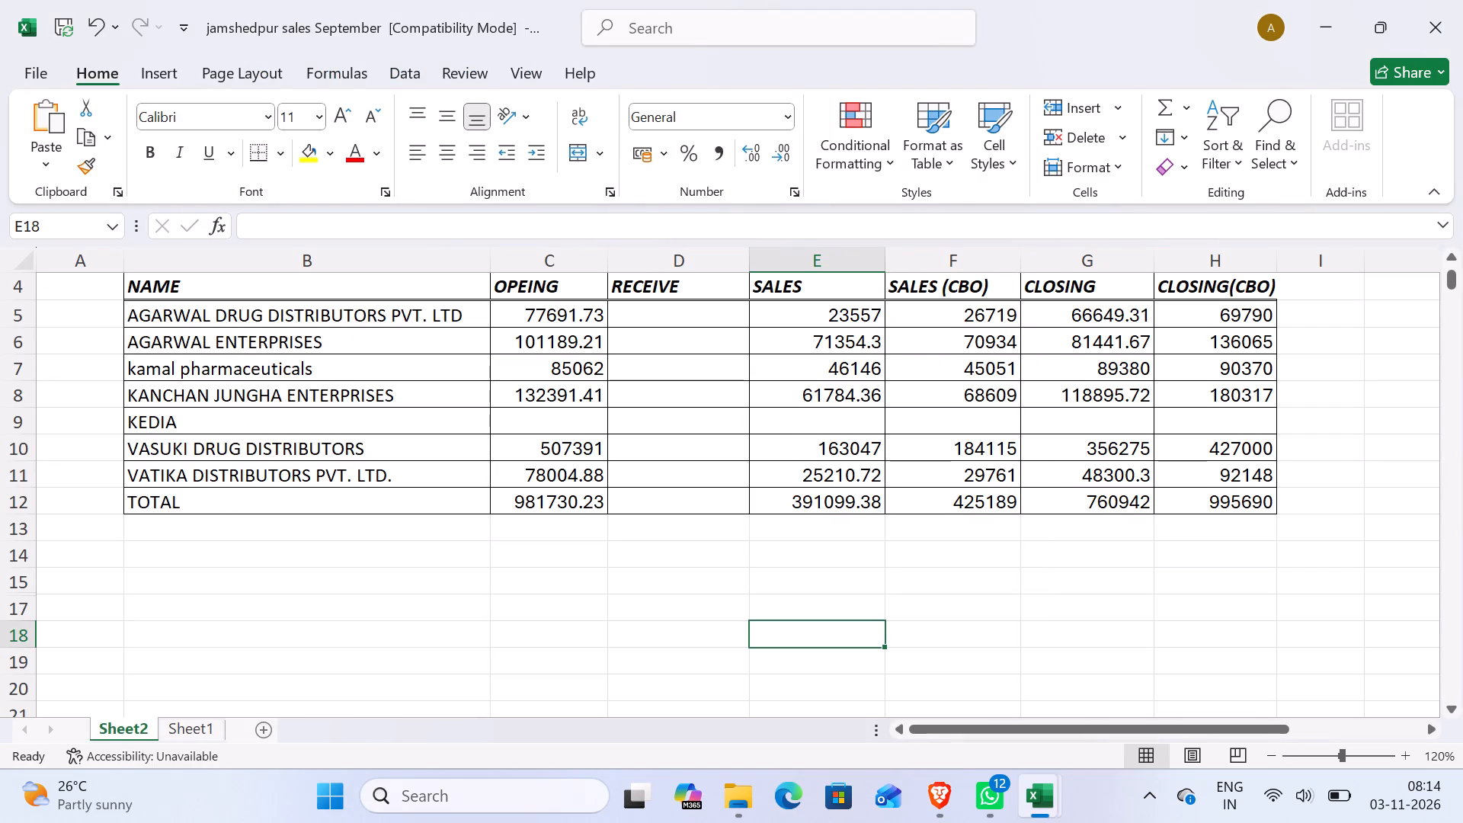
pyautogui.click(965, 343)
pyautogui.hotkey('ctrl', 'v')
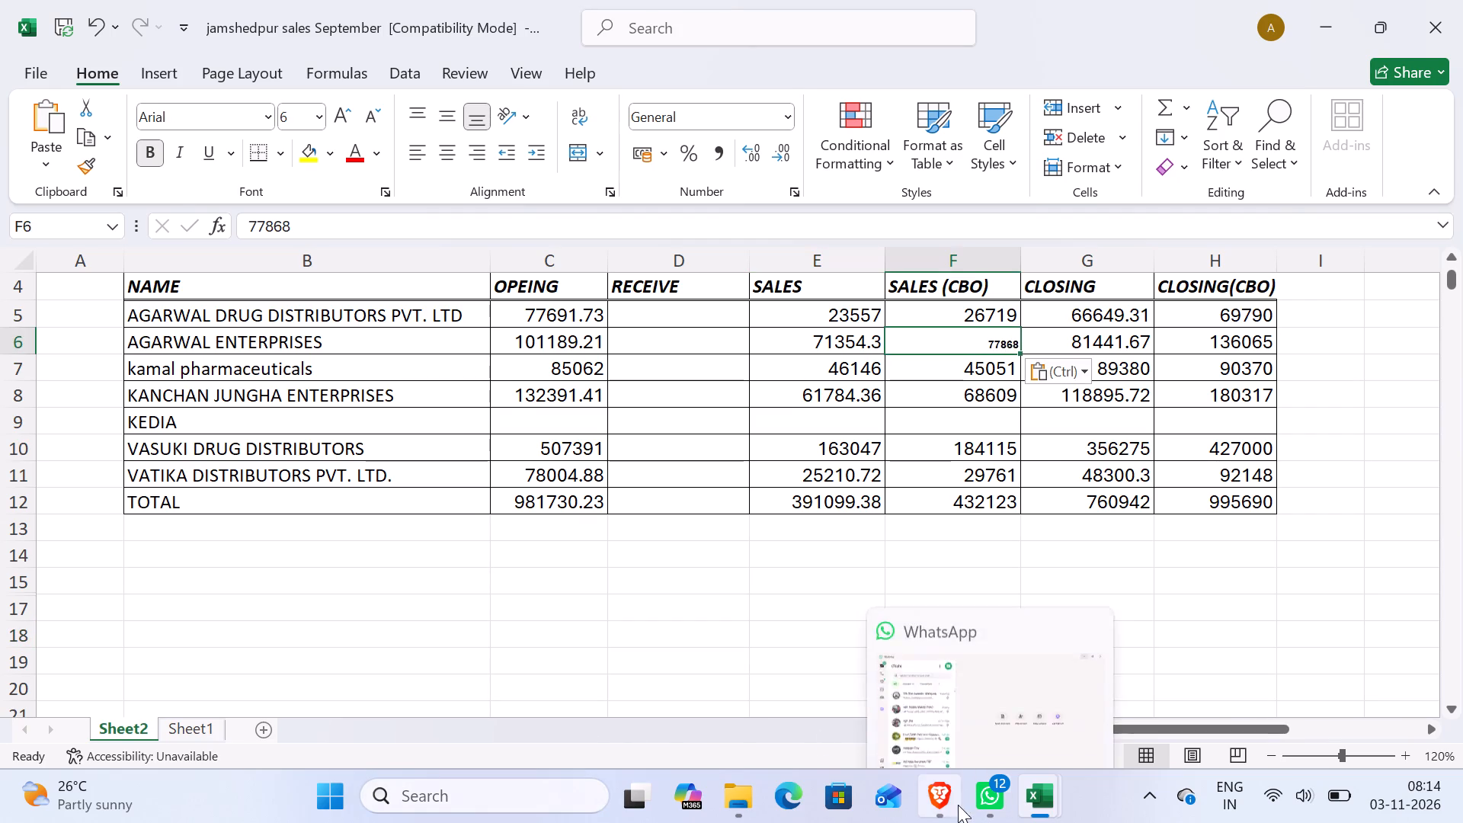
# Copy the Closing total value 125789 from the Agarwal Enterprises ERP entry in Brave into its CLOSING(CBO) cell H6 in the workbook.
pyautogui.click(938, 793)
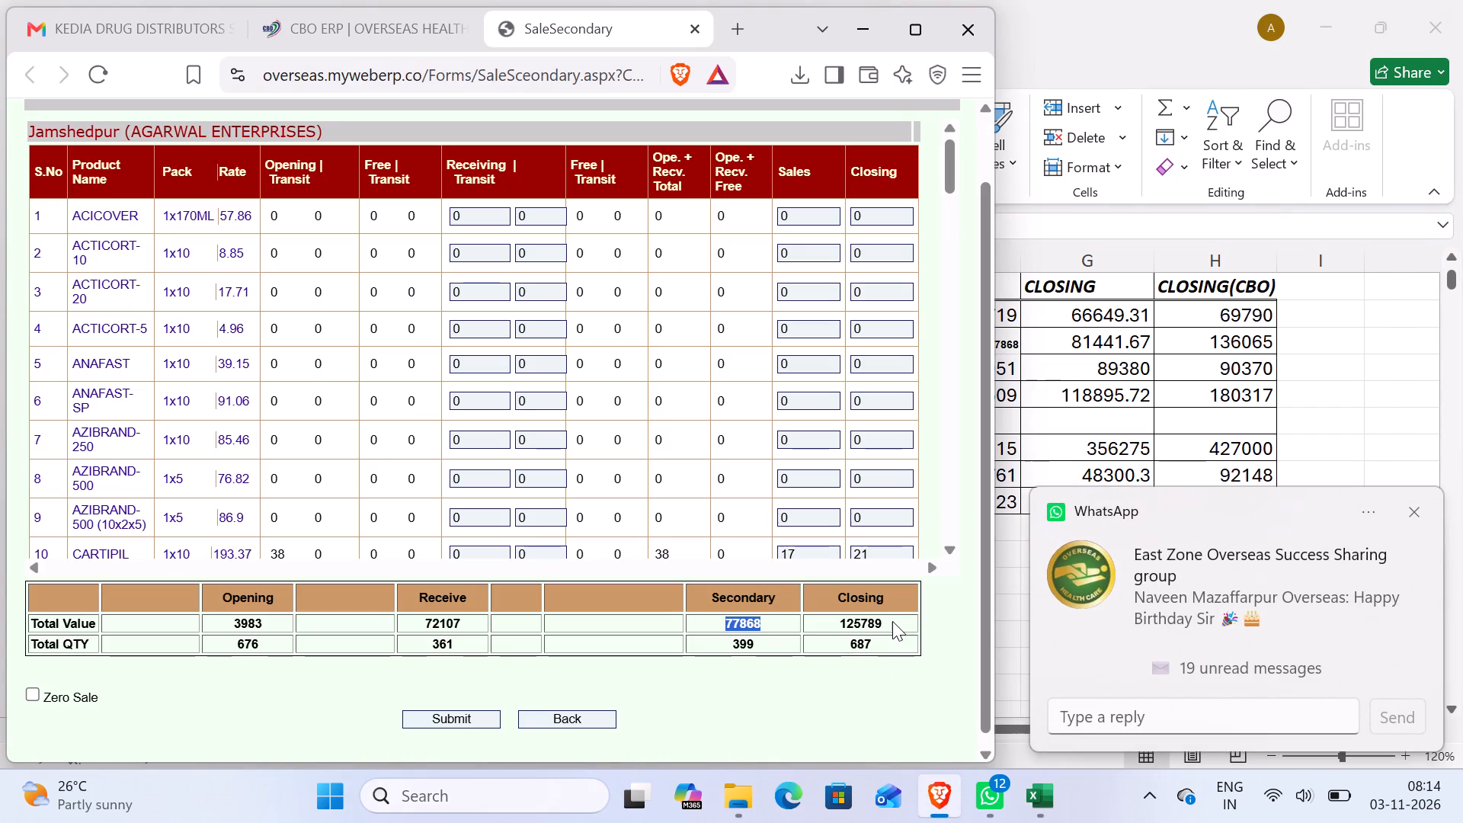
pyautogui.moveTo(890, 620); pyautogui.dragTo(834, 620)
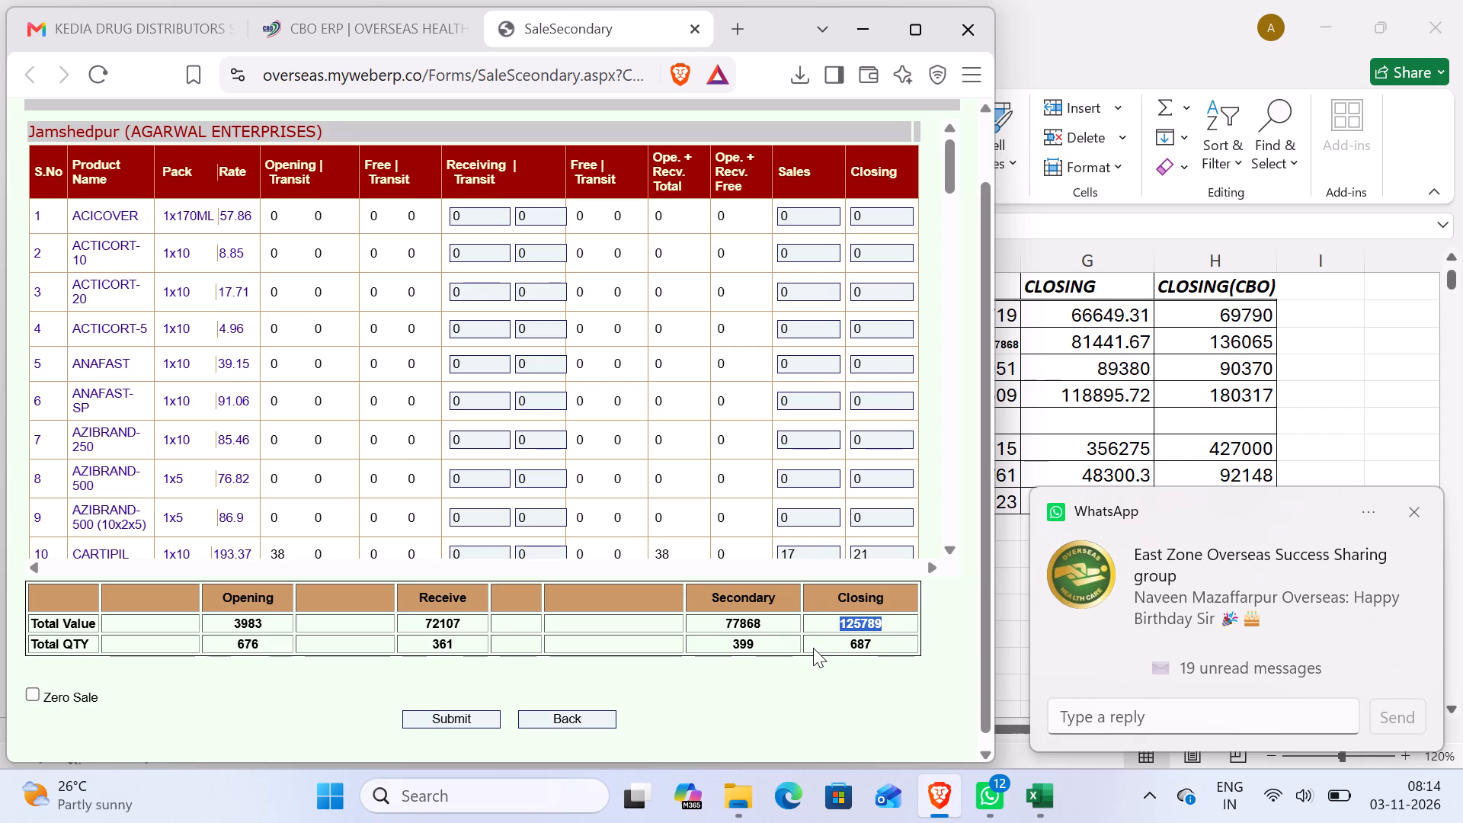
pyautogui.hotkey('ctrl', 'c')
pyautogui.click(1340, 356)
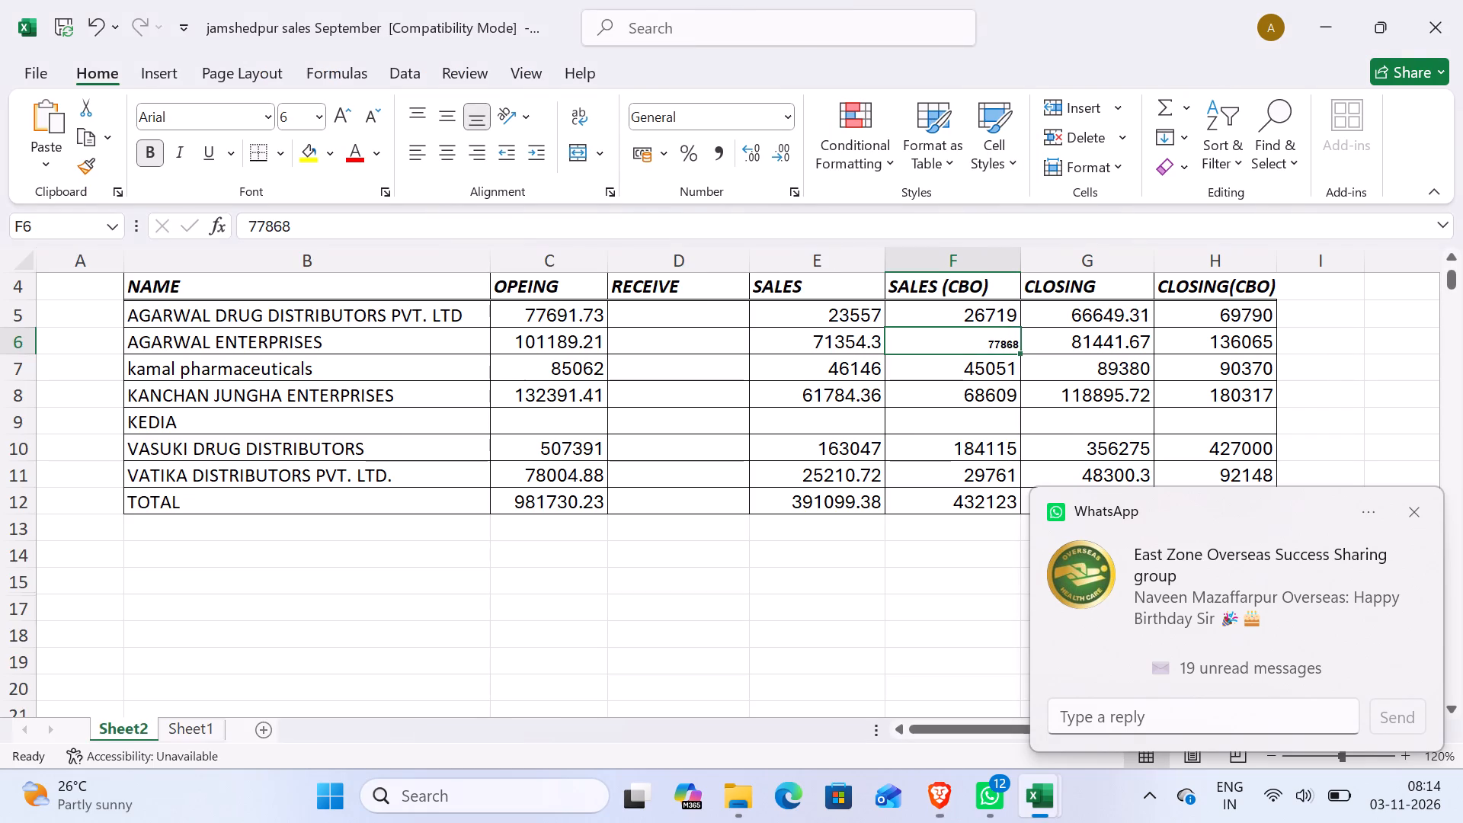
pyautogui.click(1229, 340)
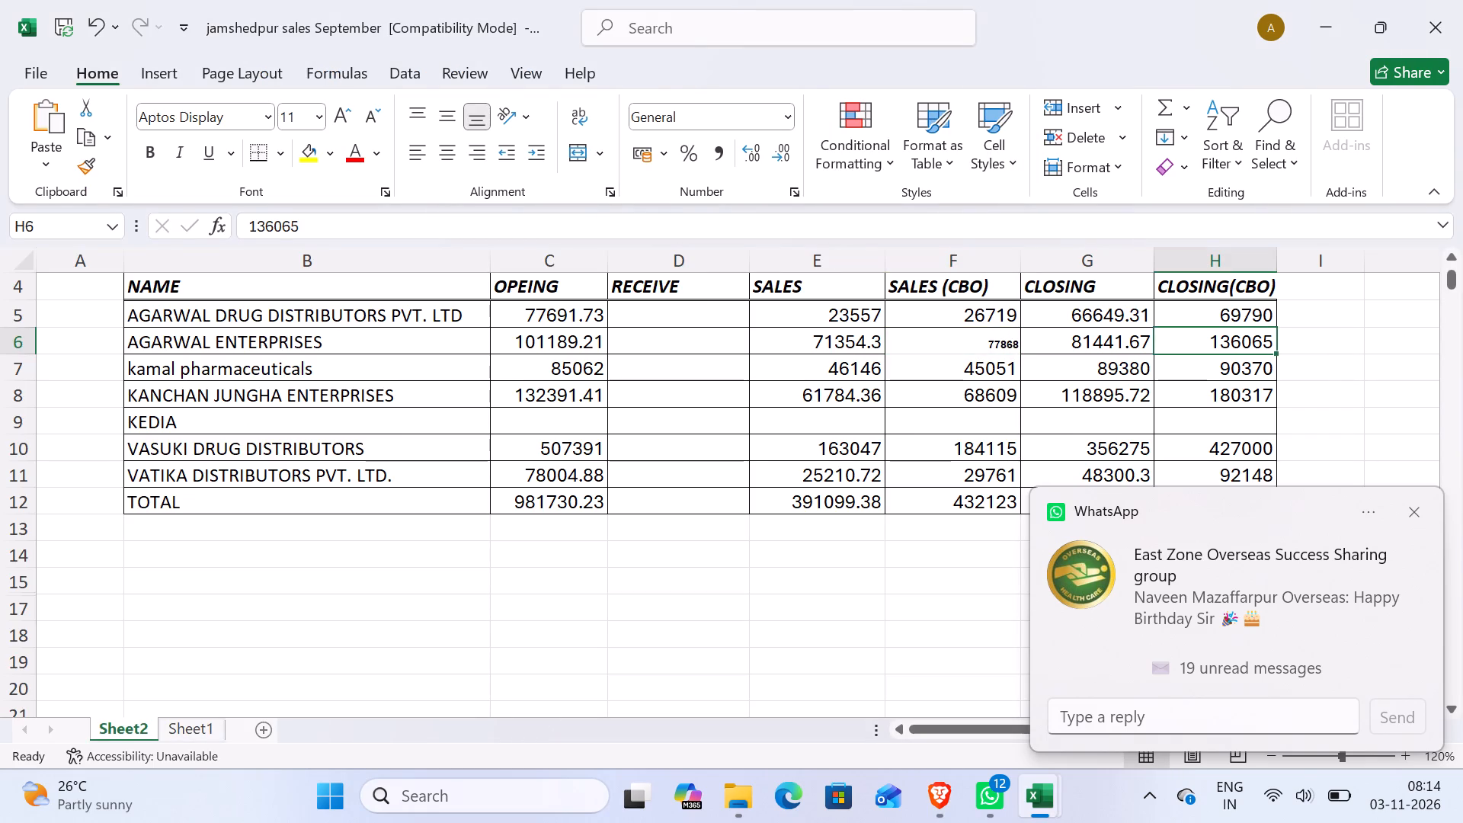
pyautogui.hotkey('ctrl', 'v')
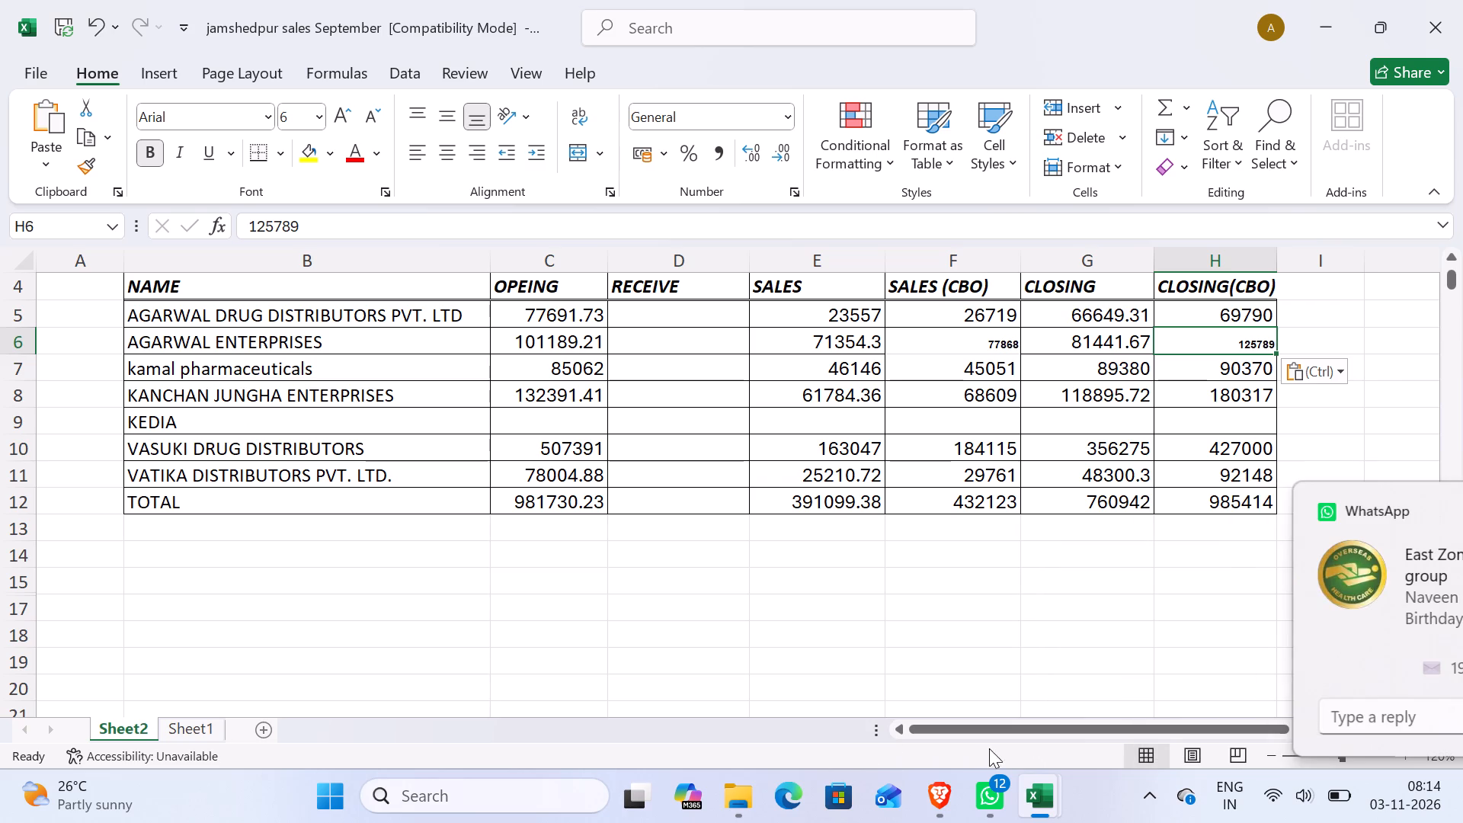
# Copy the closing total 75663.53 from the EMAIL4780 stock statement into the AGARWAL ENTERPRISES CLOSING cell G6 of the jamshedpur sales workbook.
pyautogui.click(1045, 799)
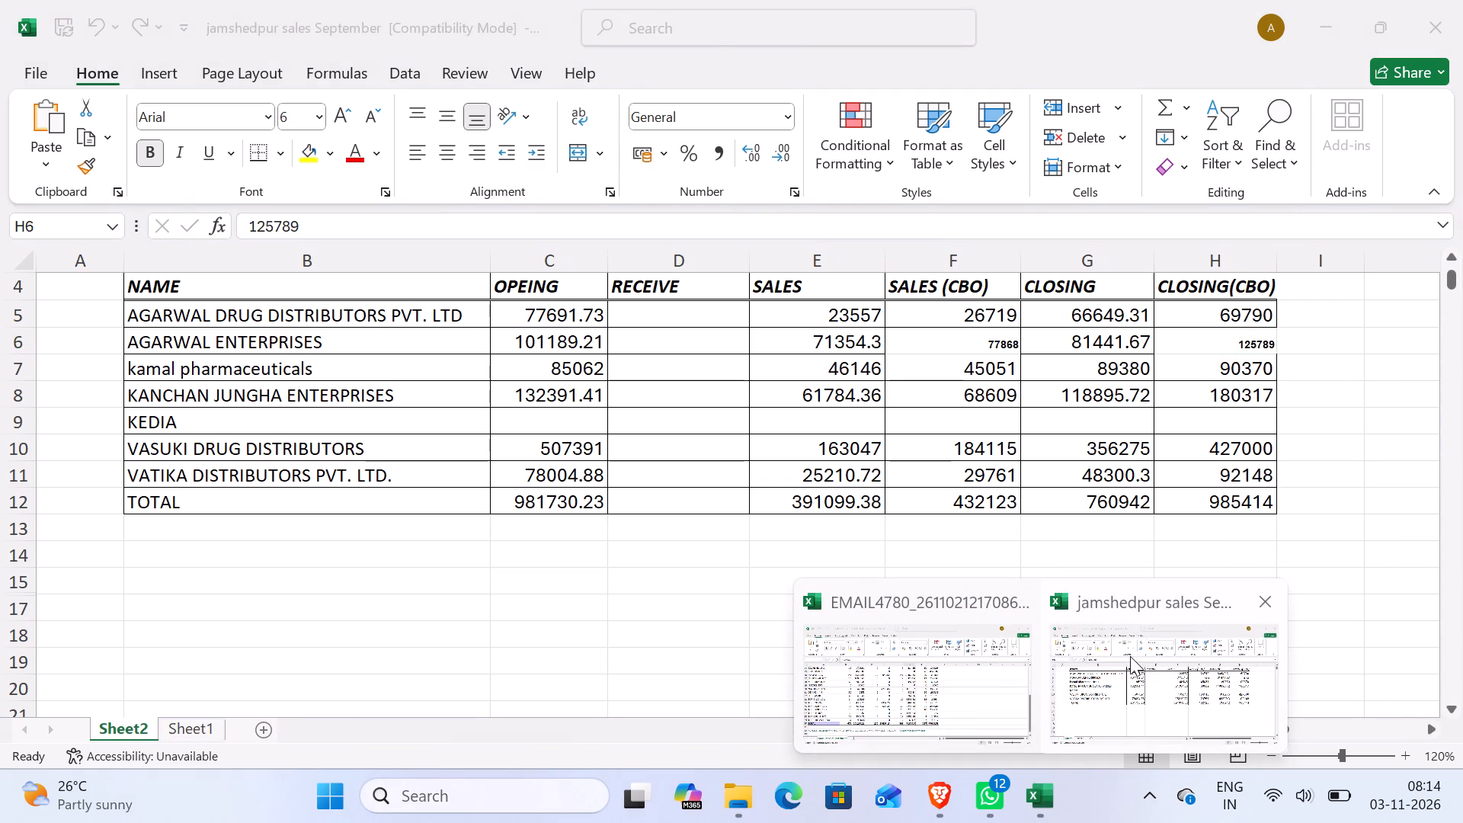
pyautogui.click(904, 661)
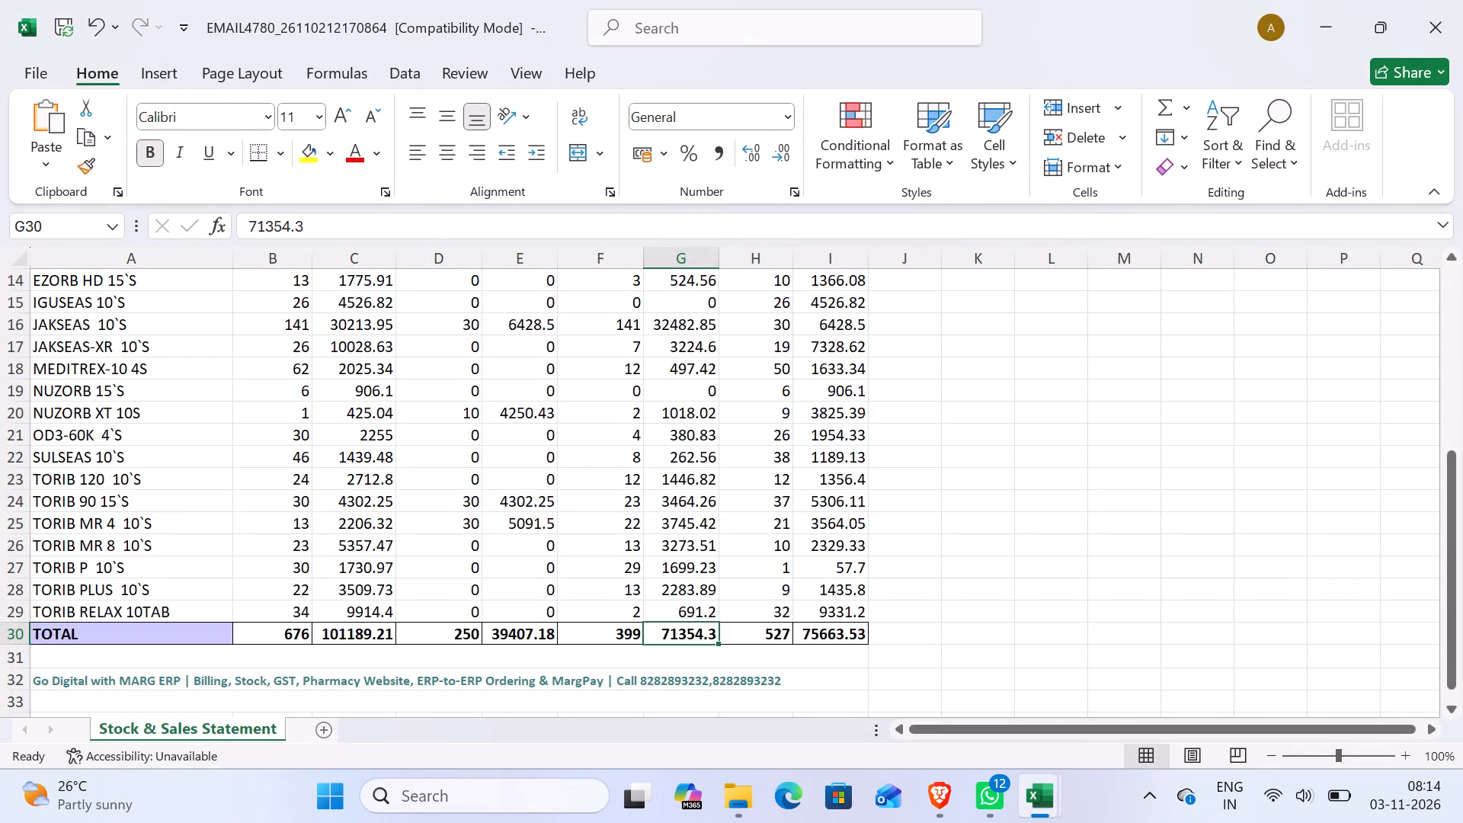
pyautogui.click(842, 636)
pyautogui.hotkey('ctrl', 'c')
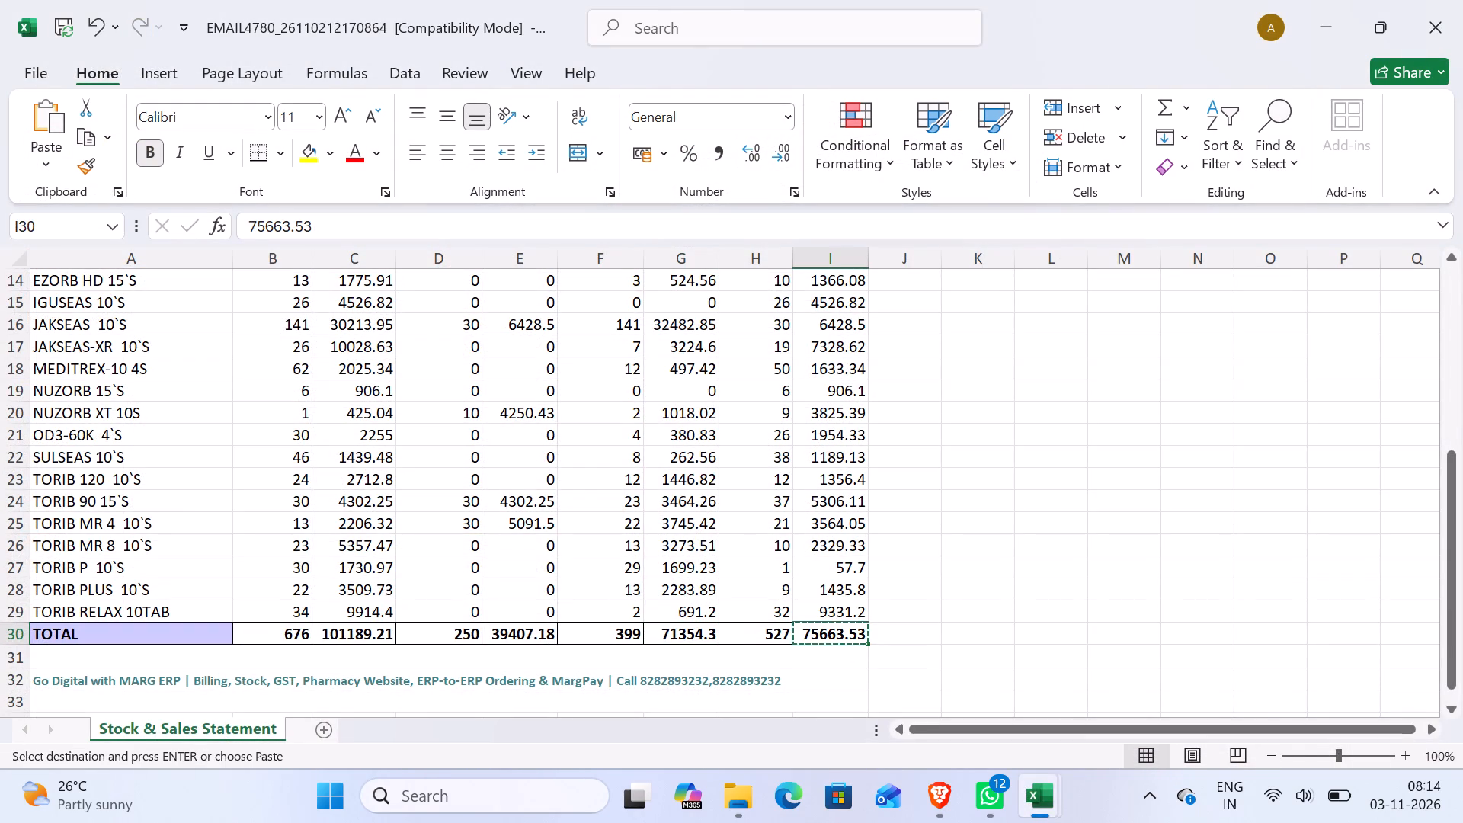
pyautogui.click(1327, 30)
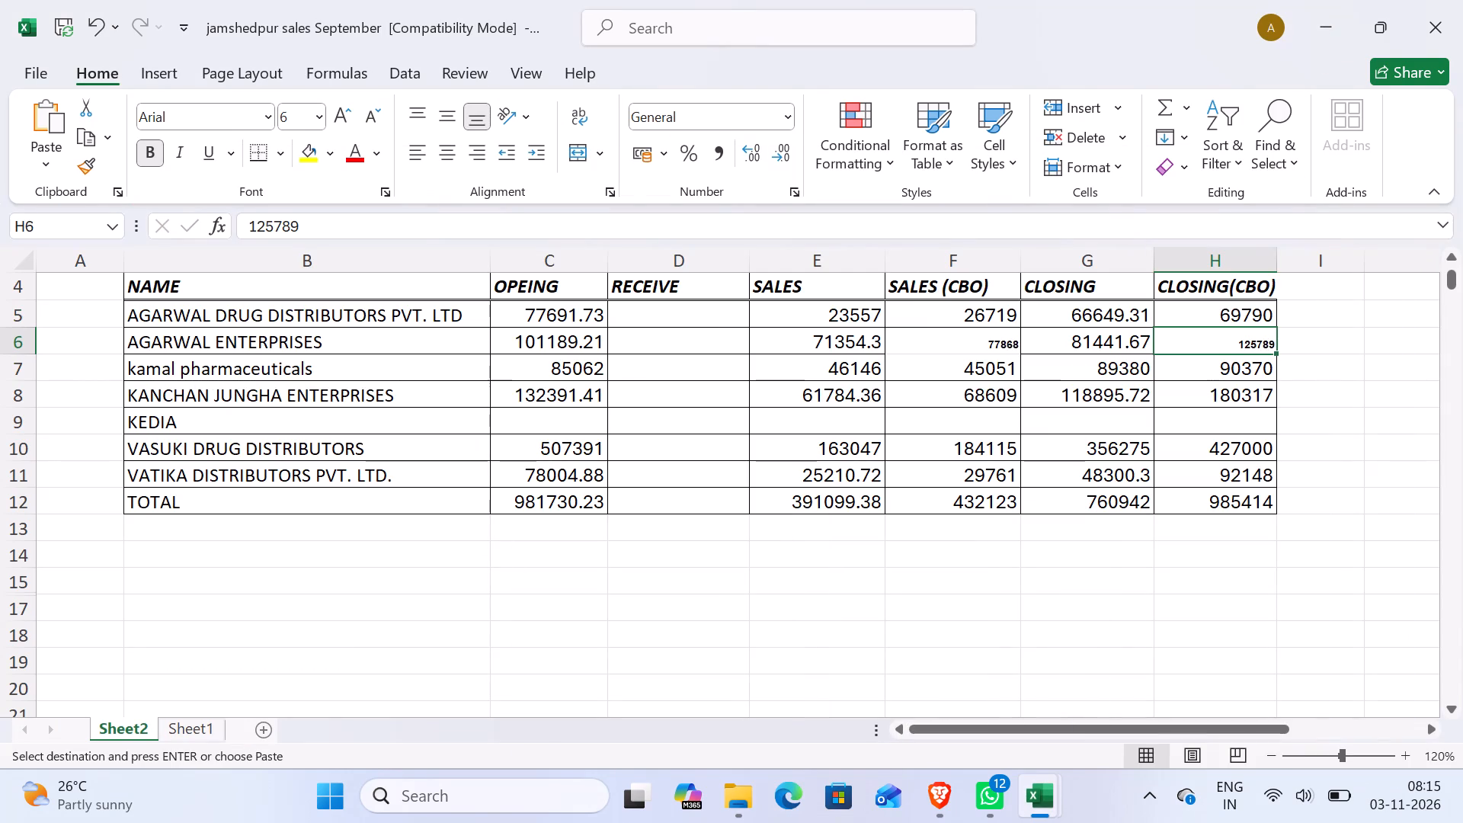
pyautogui.click(1109, 338)
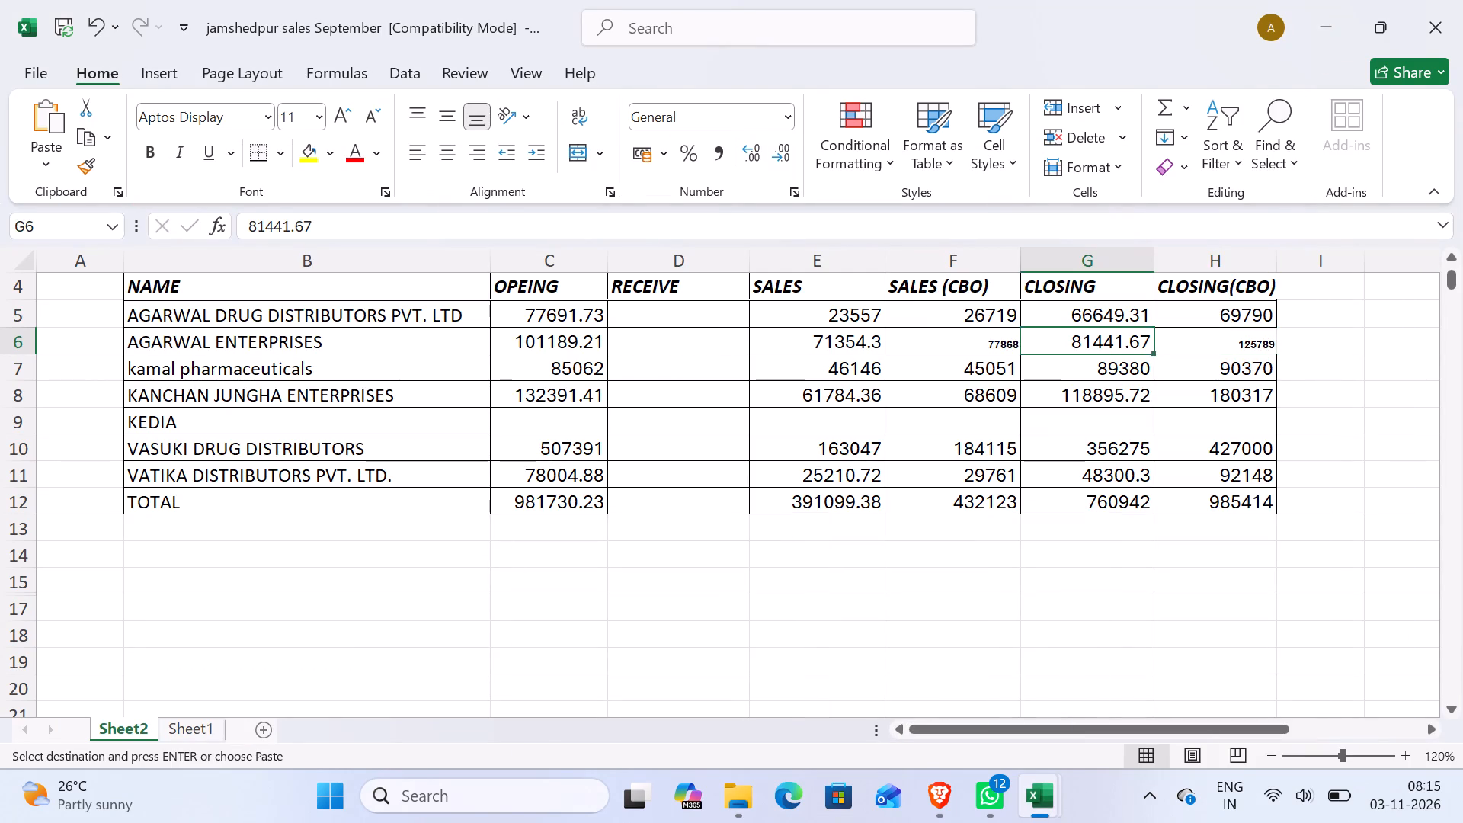
pyautogui.hotkey('ctrl', 'v')
pyautogui.click(1066, 629)
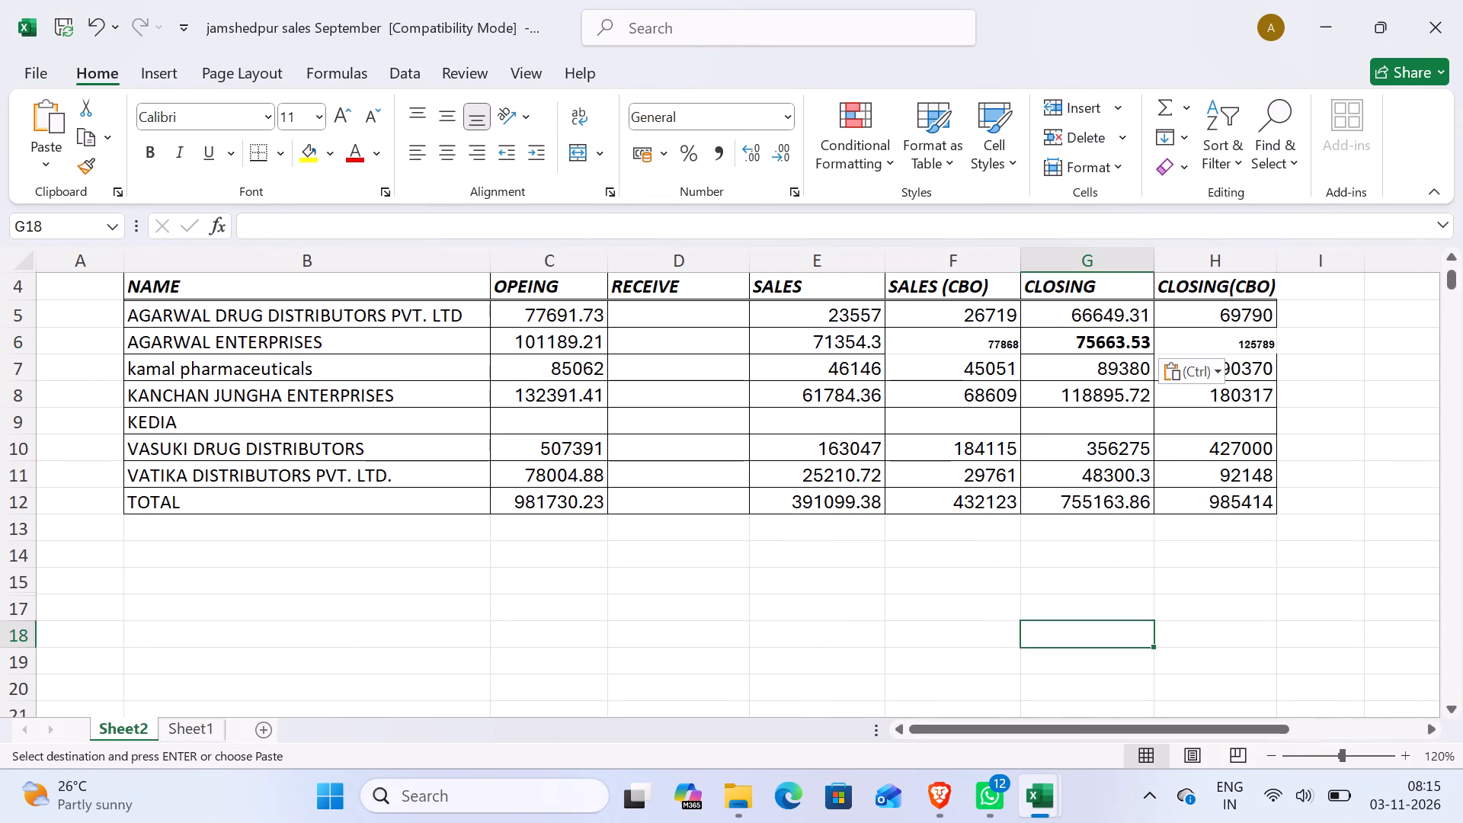
# Apply the formatting of SALES cell E6 to the SALES (CBO), CLOSING and CLOSING(CBO) figures in F5:H12 with Format Painter.
pyautogui.click(828, 340)
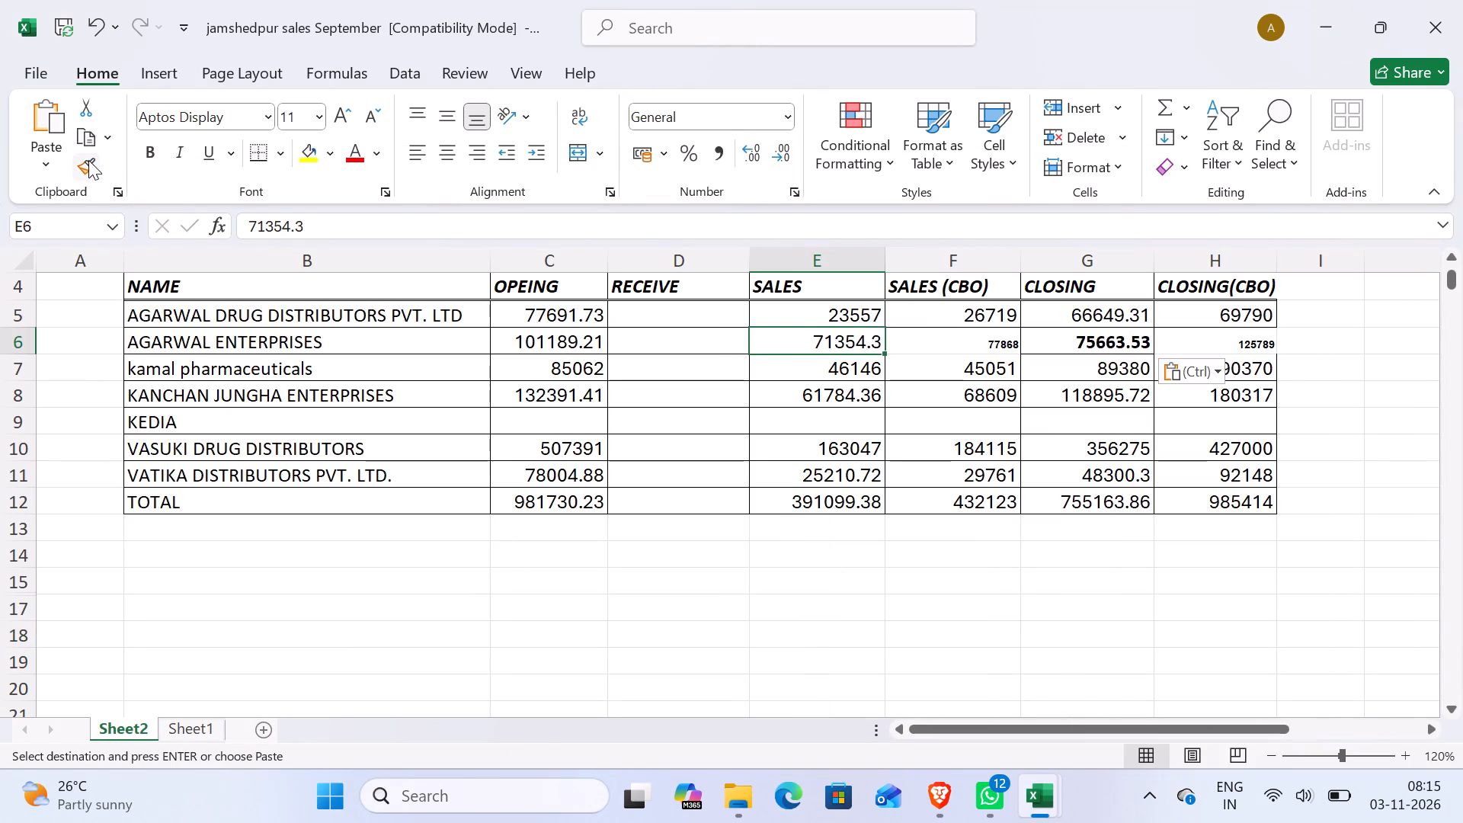
pyautogui.click(88, 162)
pyautogui.moveTo(957, 309); pyautogui.dragTo(1167, 402)
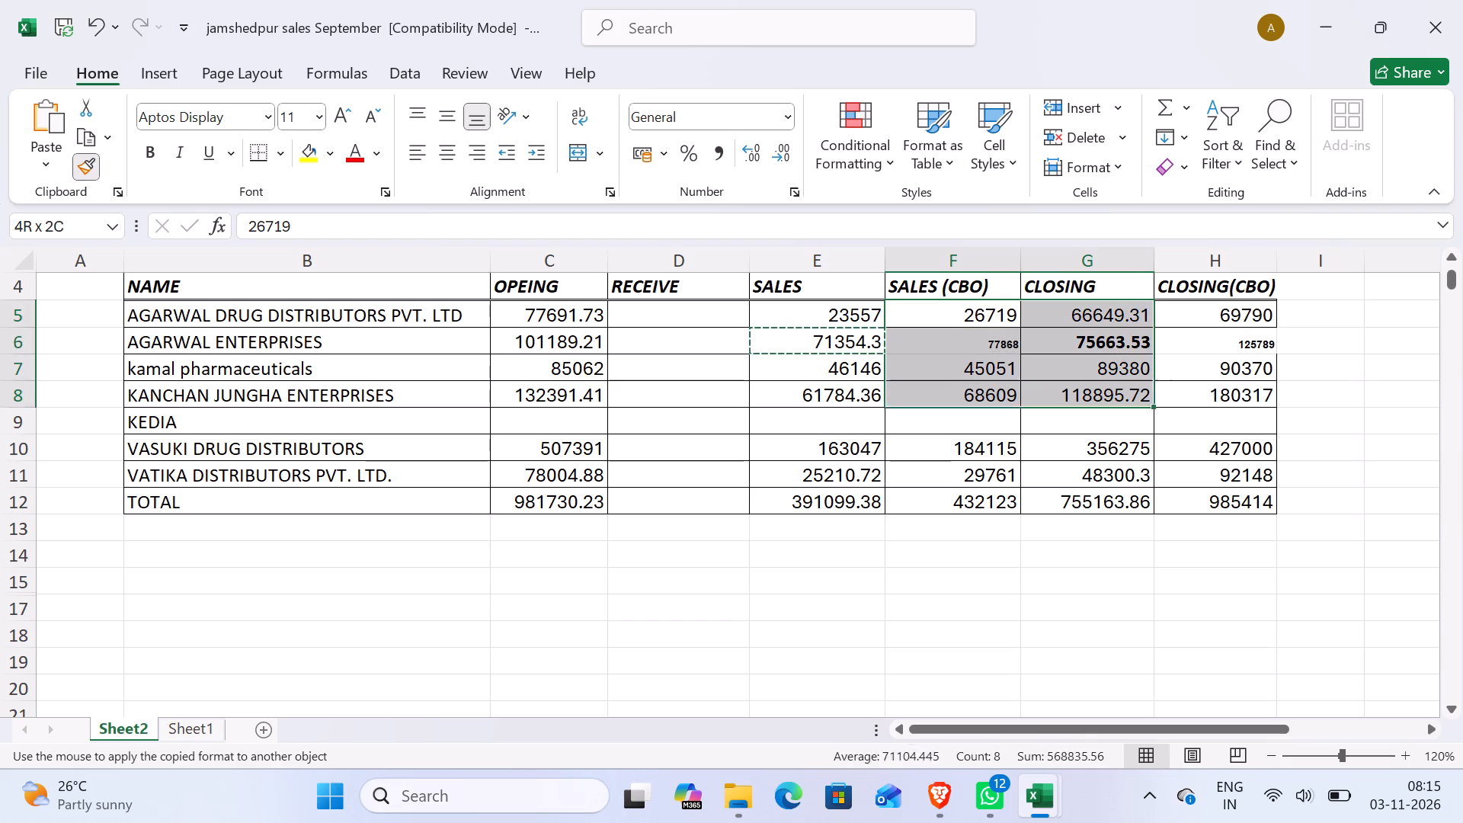
pyautogui.moveTo(1167, 402); pyautogui.dragTo(1214, 495)
pyautogui.click(1085, 612)
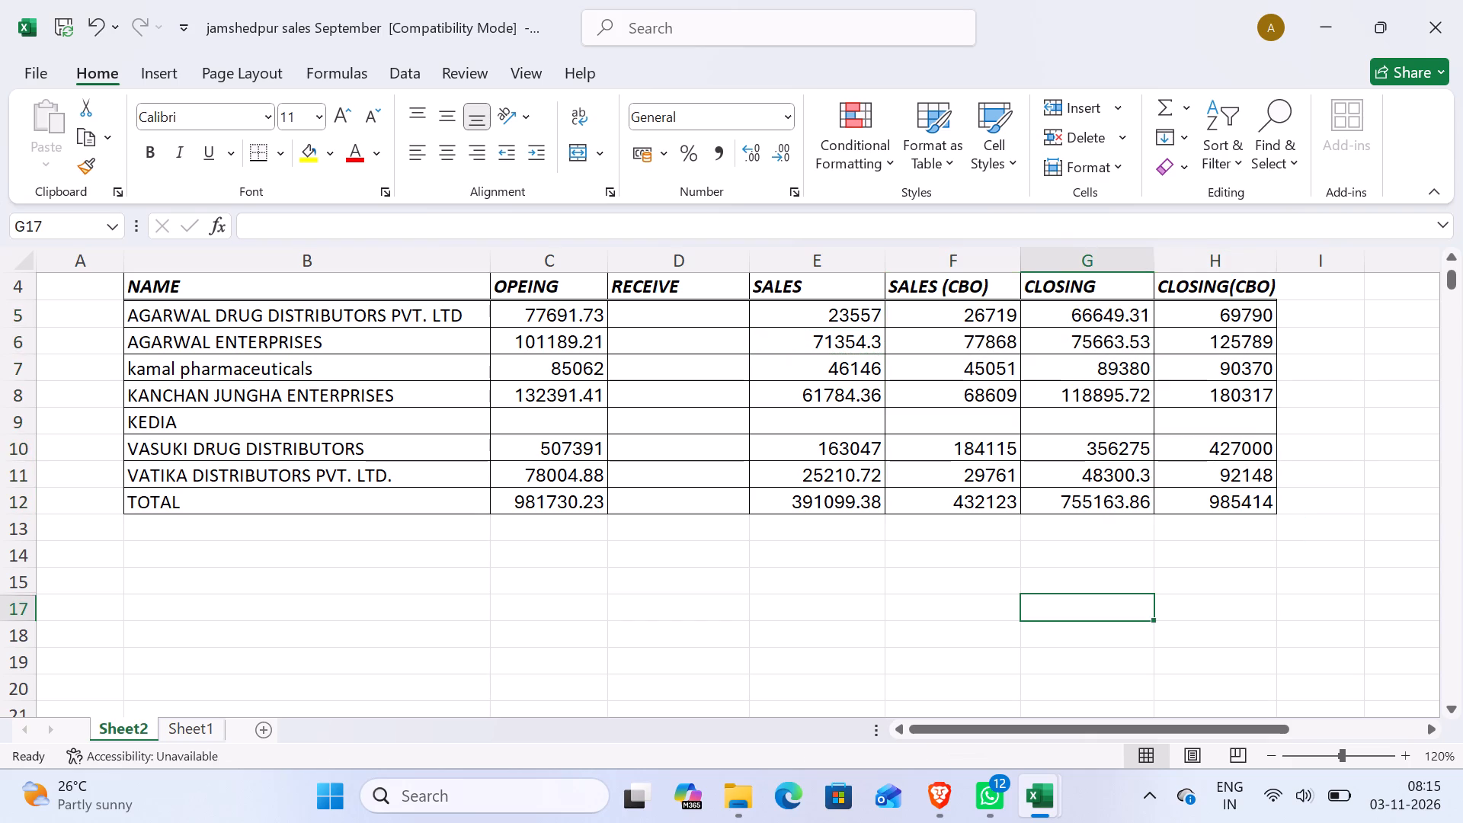
# Open the Kedia Drug Distributors entry in the ERP and copy its Secondary total value 972 into KEDIA's SALES (CBO) cell F9.
pyautogui.click(937, 793)
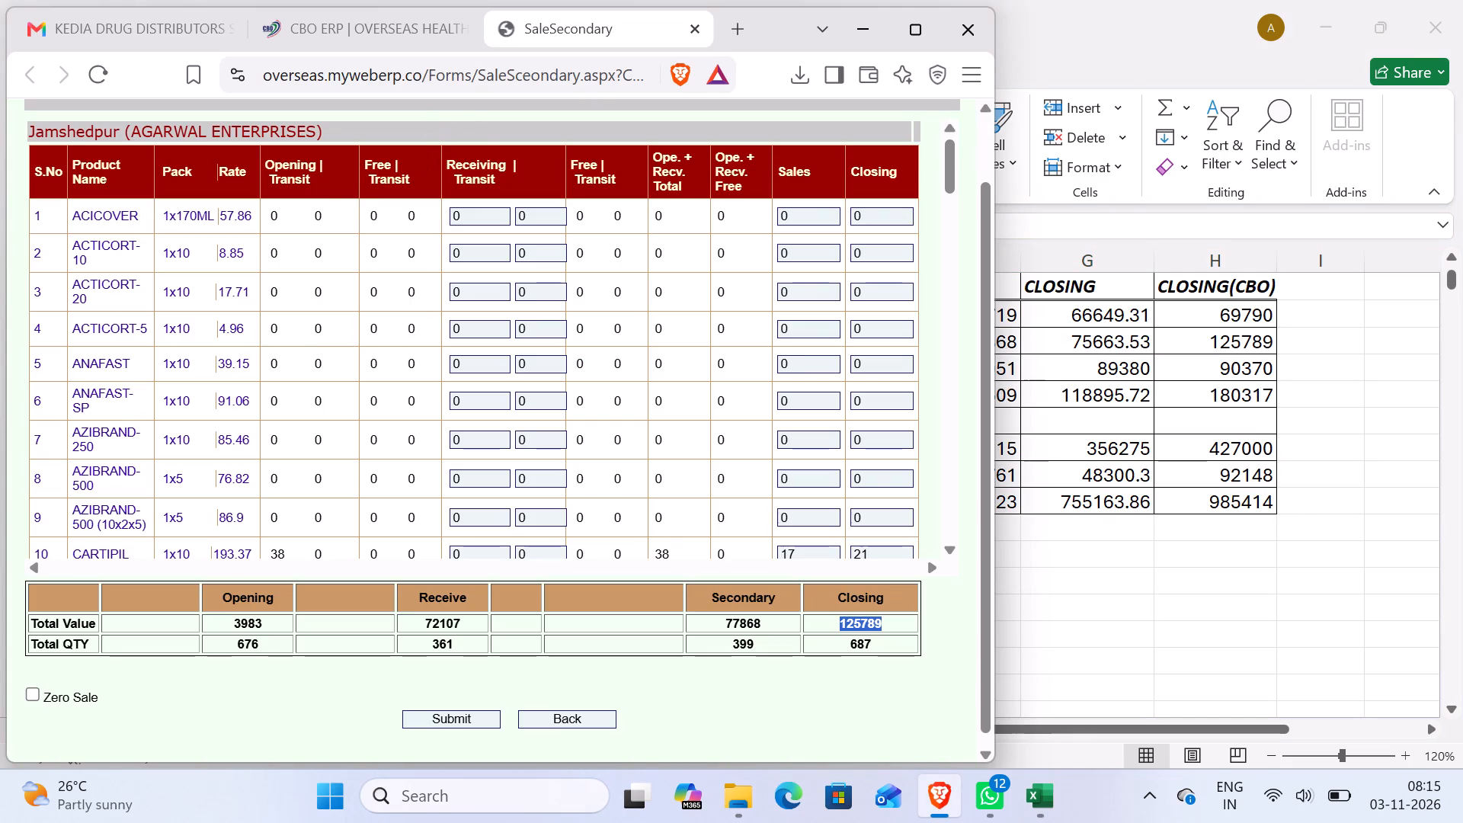
pyautogui.click(561, 721)
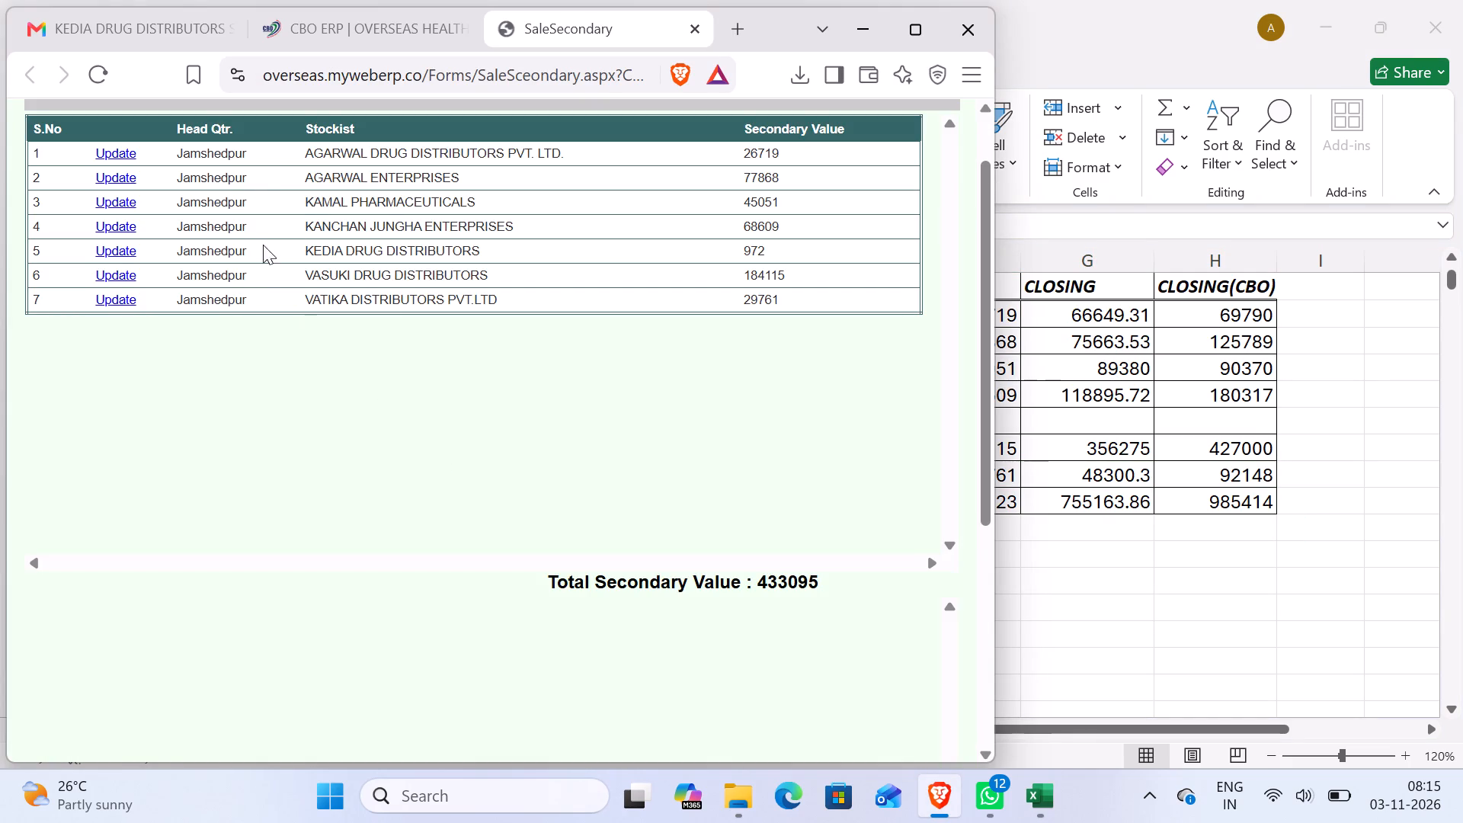
pyautogui.click(114, 250)
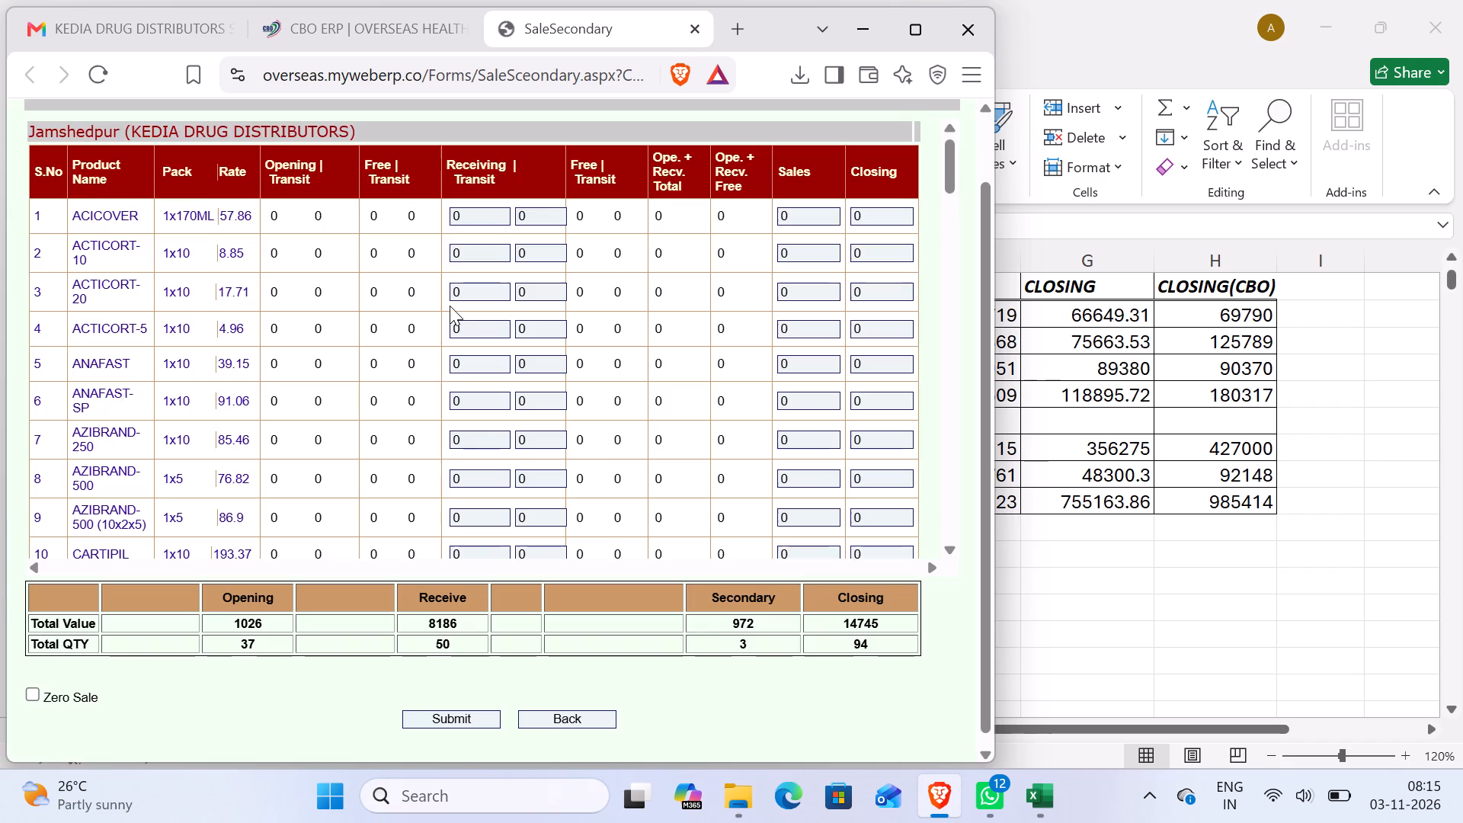
pyautogui.scroll(-2, 550, 325)
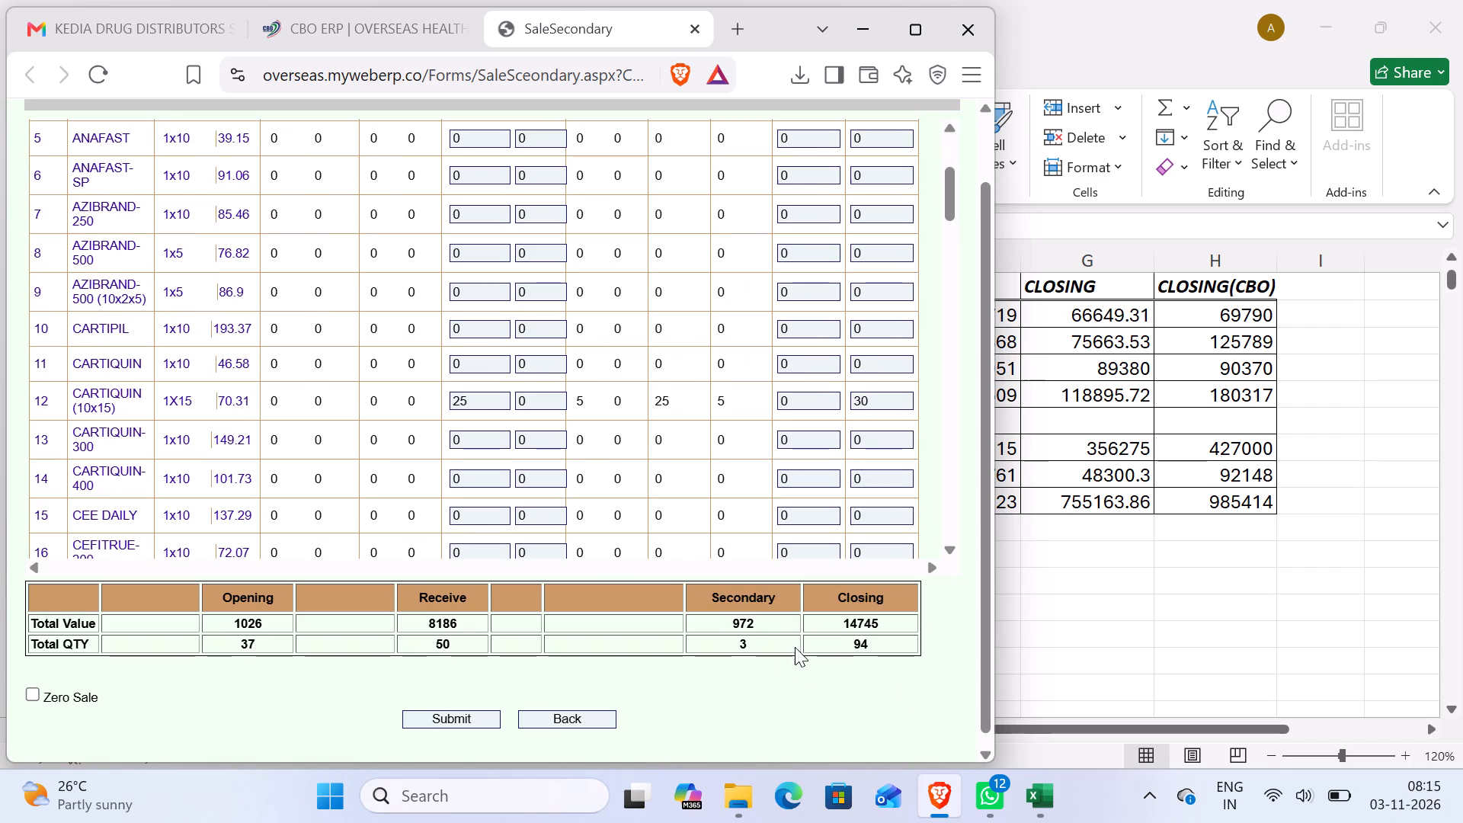
pyautogui.moveTo(776, 623); pyautogui.dragTo(728, 620)
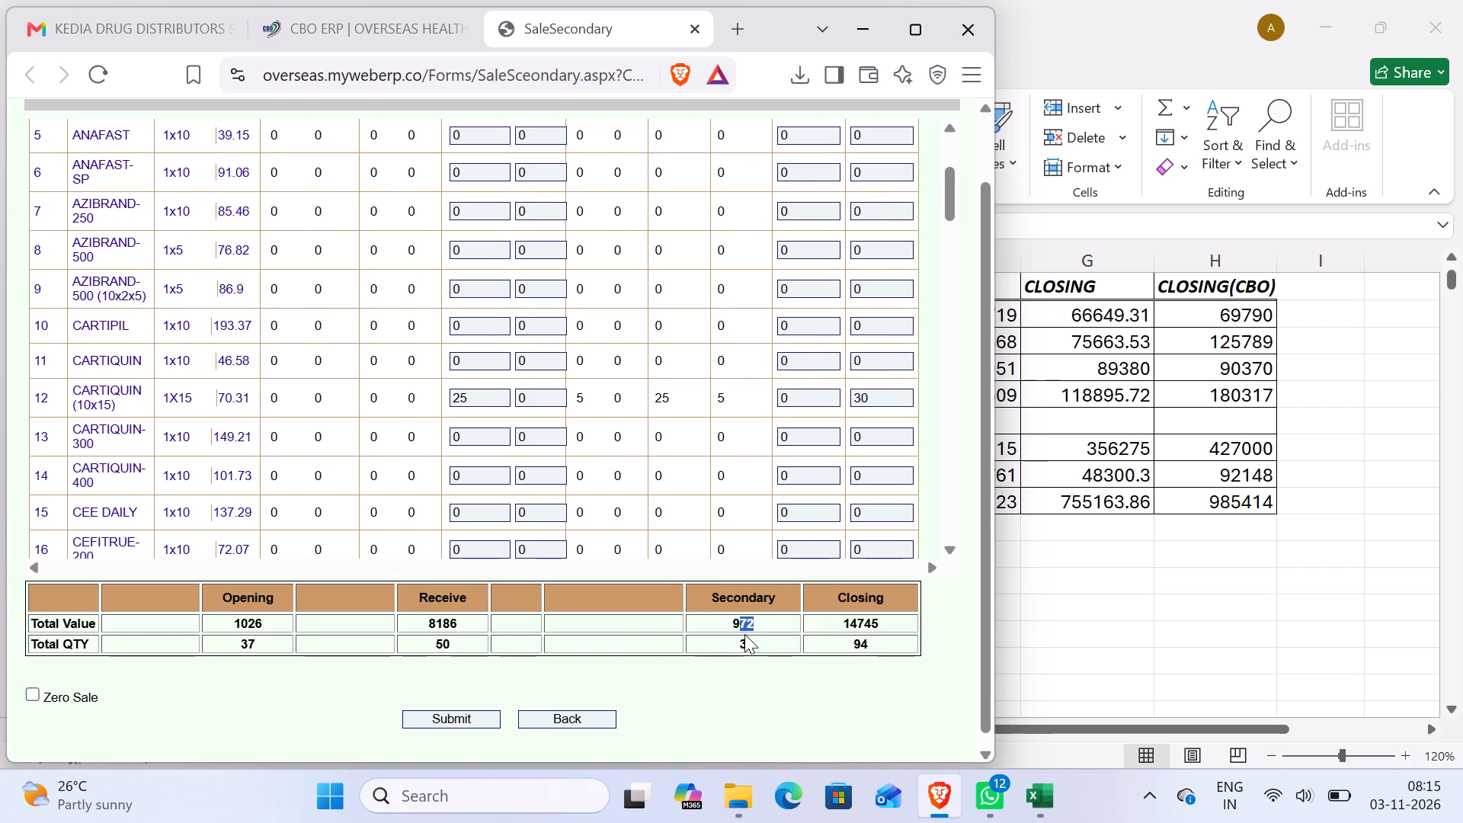
pyautogui.hotkey('ctrl', 'c')
pyautogui.click(1212, 645)
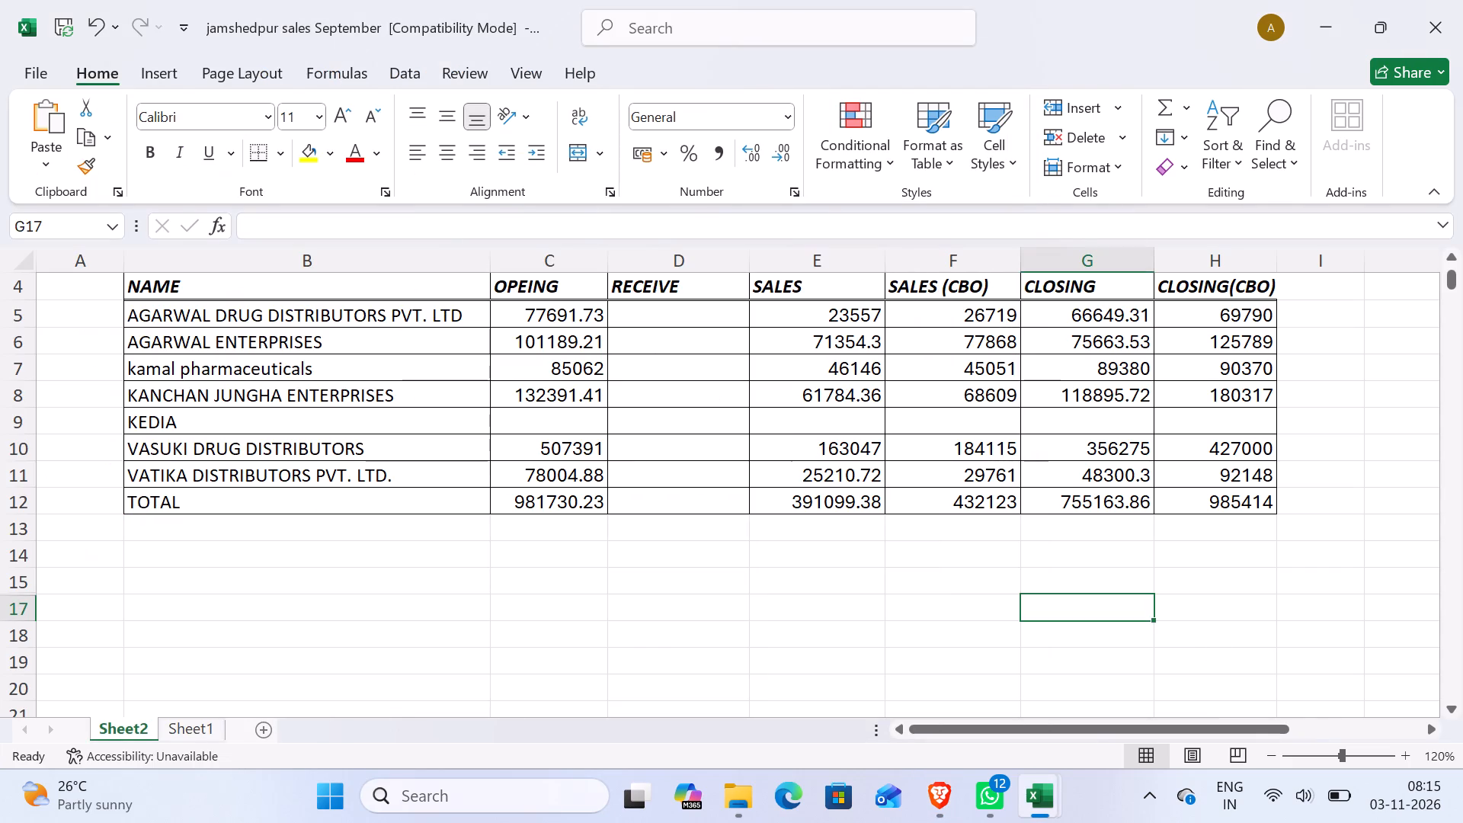
pyautogui.click(951, 425)
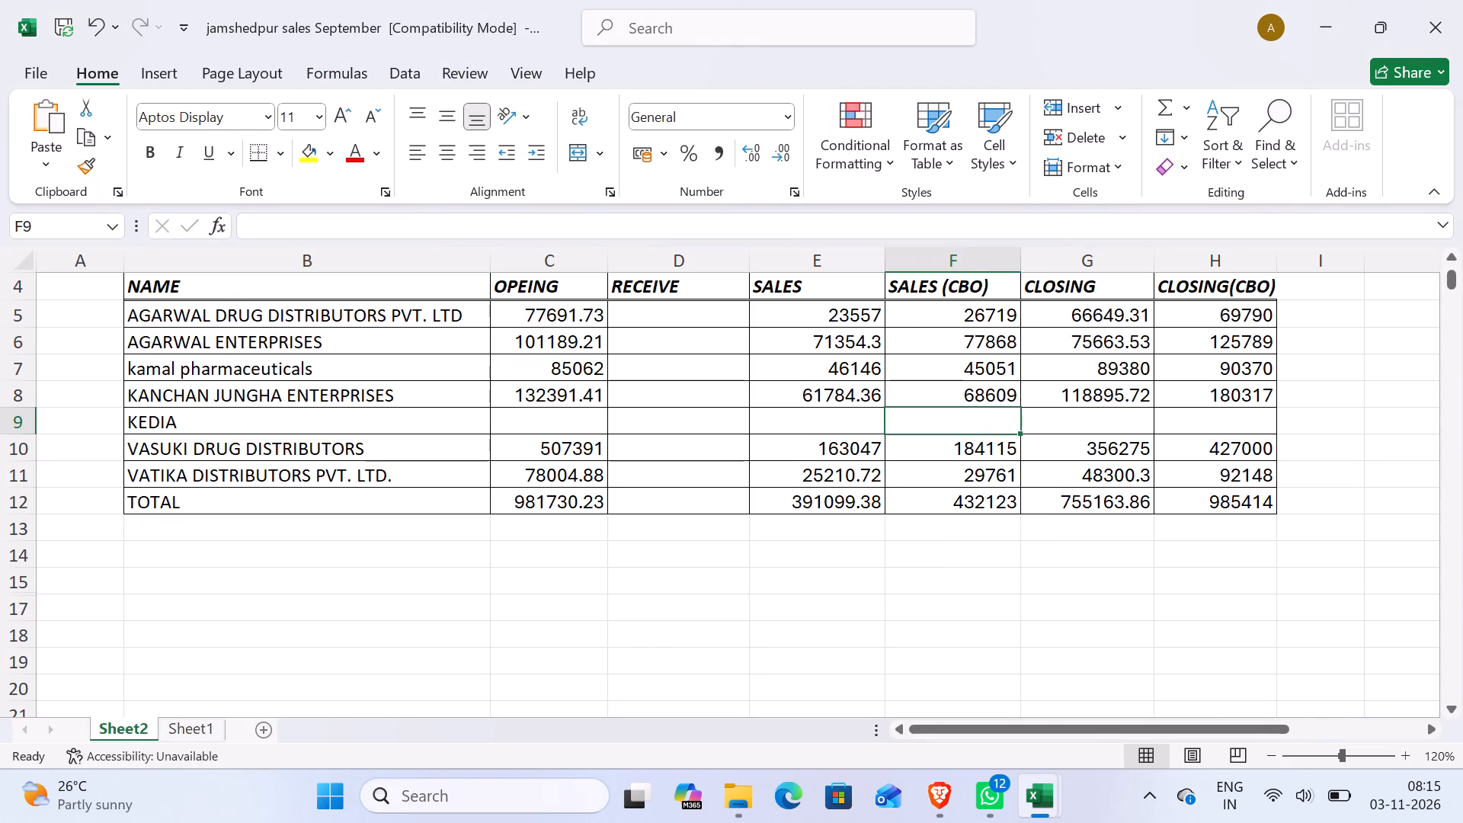
pyautogui.hotkey('ctrl', 'v')
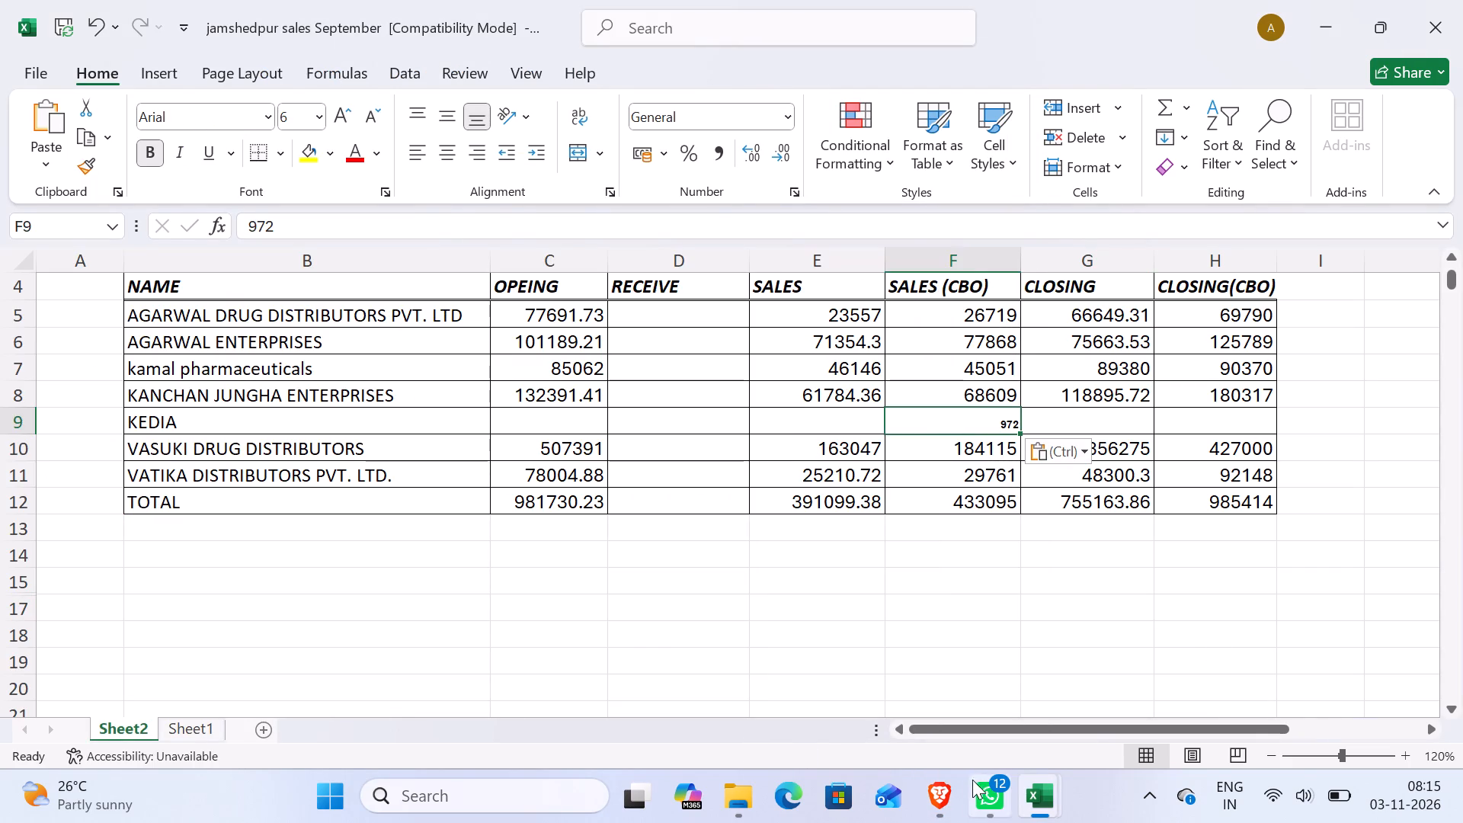
# Copy the Closing total value 14745 from the Kedia Drug Distributors ERP entry into KEDIA's CLOSING(CBO) cell H9.
pyautogui.click(947, 806)
pyautogui.moveTo(906, 621); pyautogui.dragTo(891, 620)
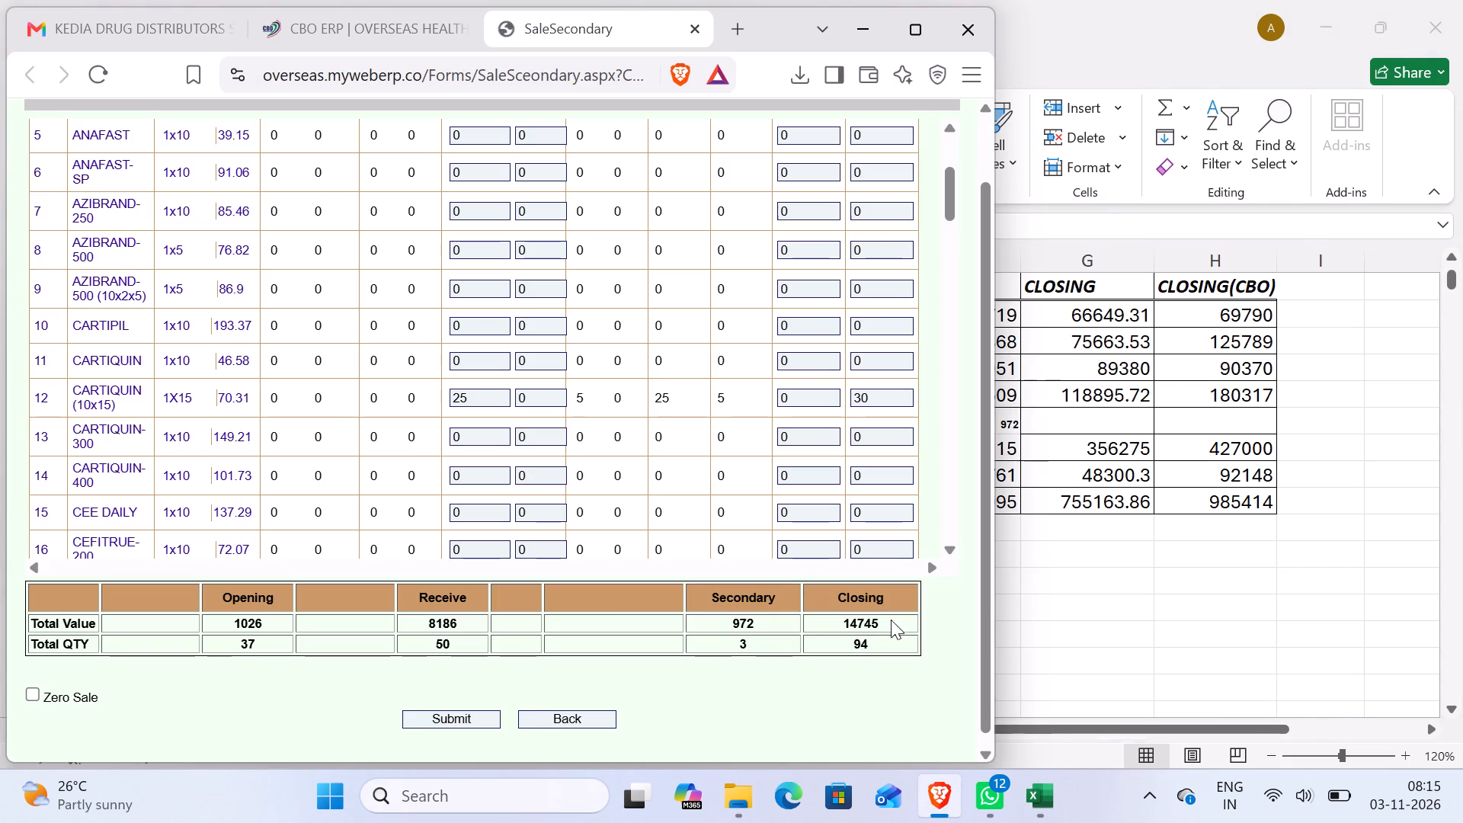
pyautogui.moveTo(891, 620); pyautogui.dragTo(837, 618)
pyautogui.hotkey('ctrl', 'c')
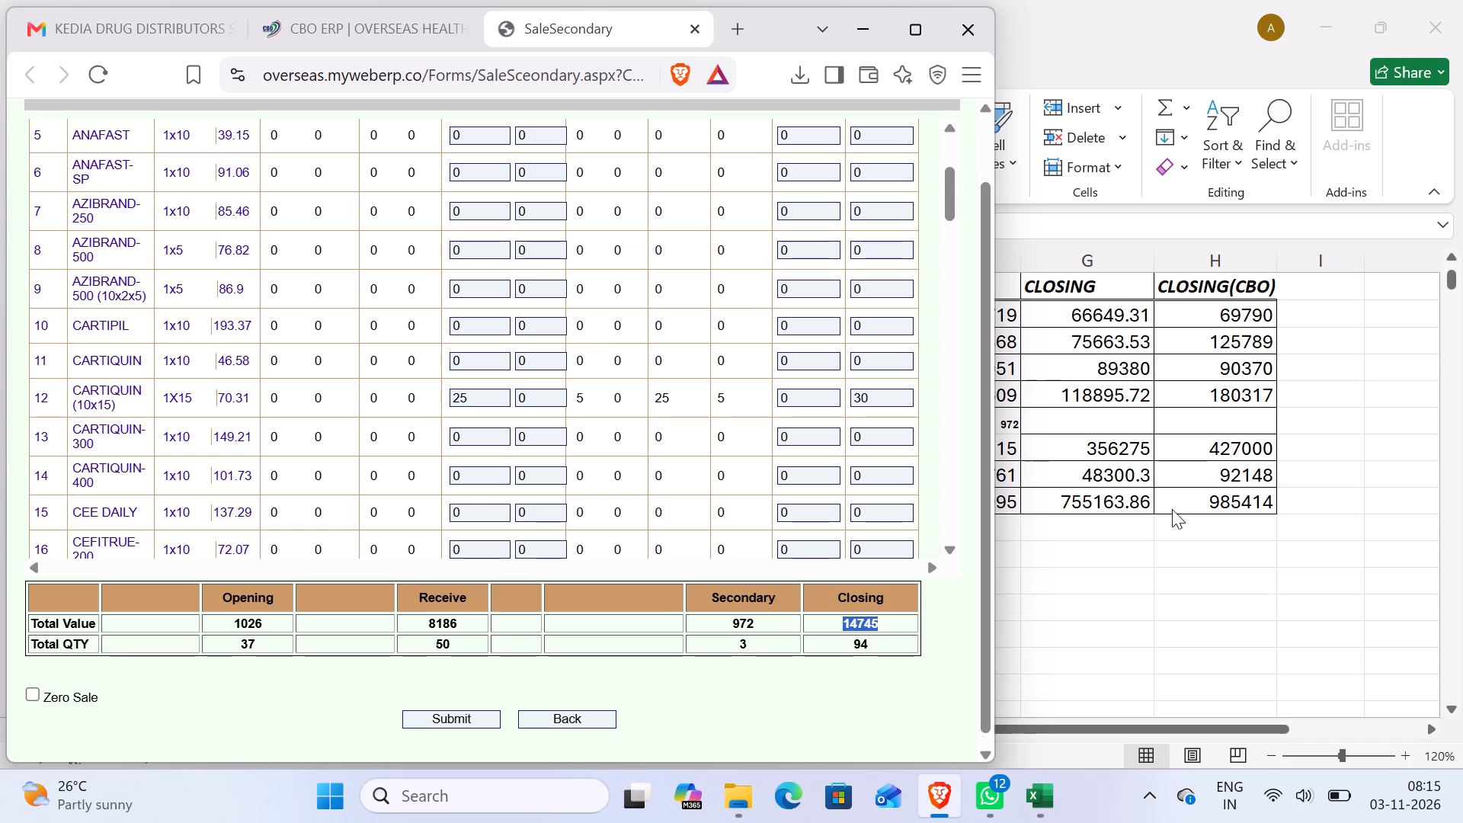
pyautogui.click(1186, 409)
pyautogui.click(1191, 432)
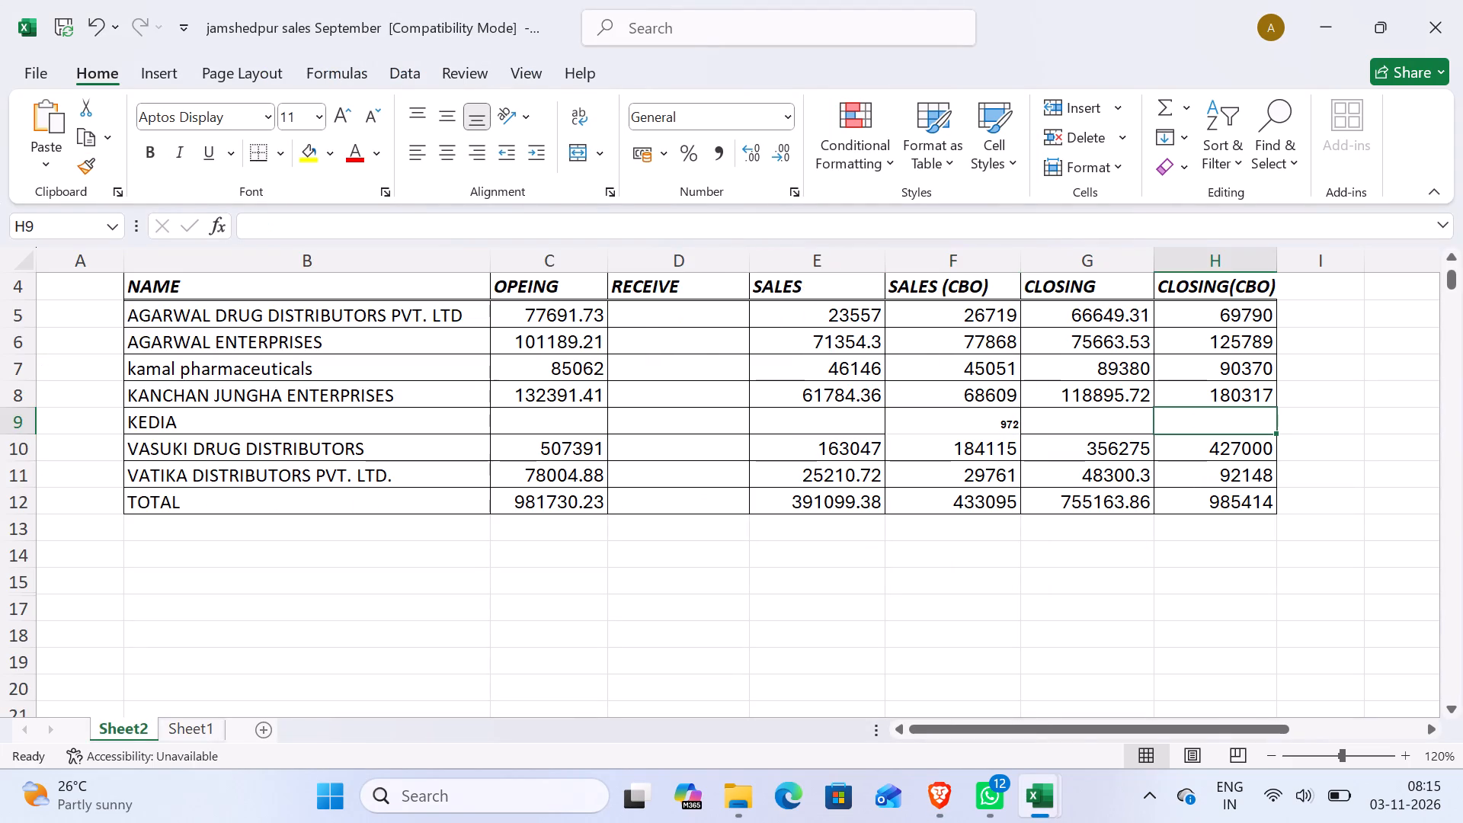
pyautogui.hotkey('ctrl', 'v')
pyautogui.click(1164, 599)
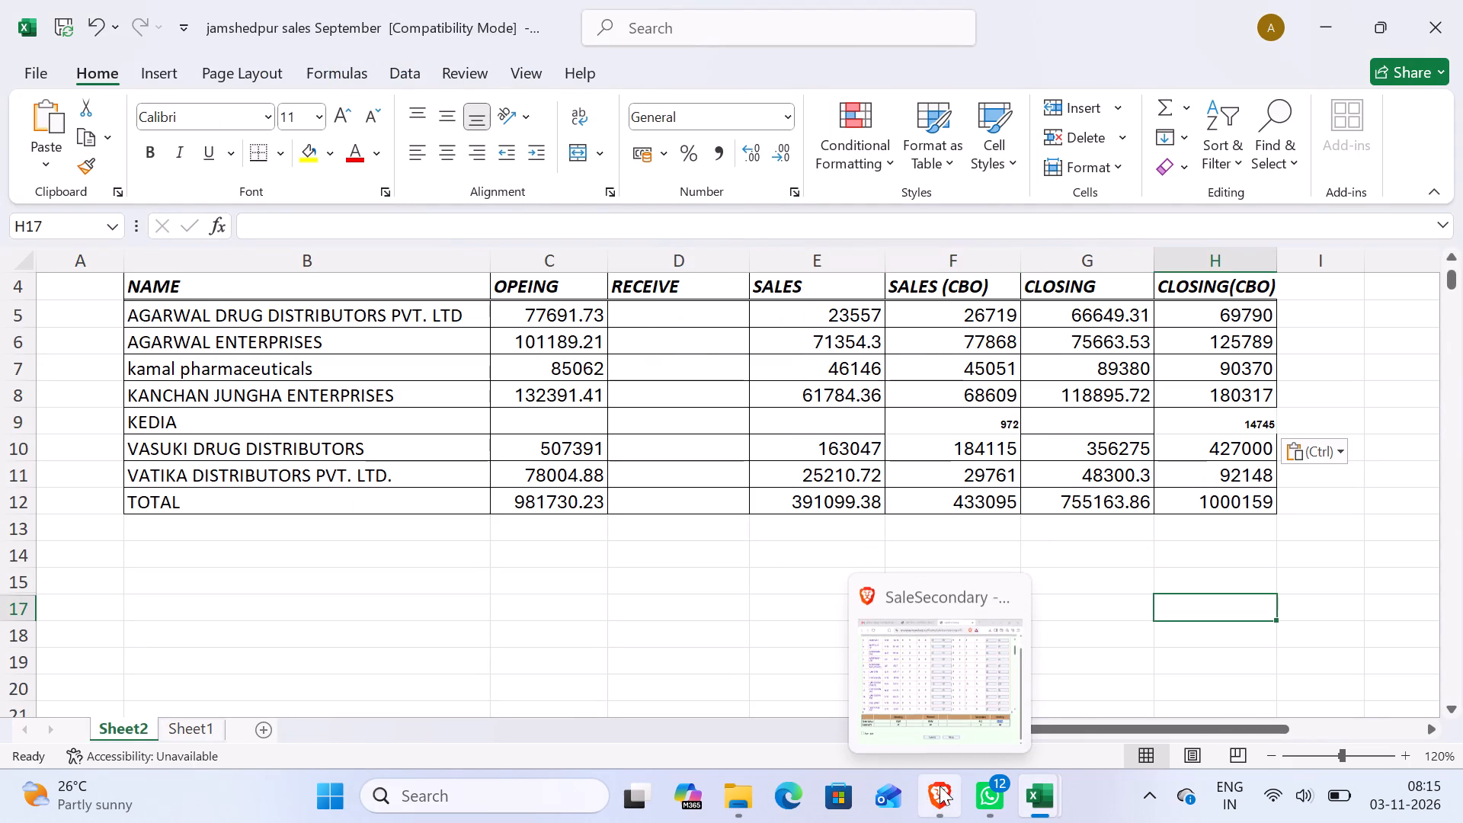
# Open the KEDIA DRUG DISTRIBUTORS PDF statement from the ssss folder and copy its total sale value 964 into KEDIA's SALES cell E9.
pyautogui.click(736, 789)
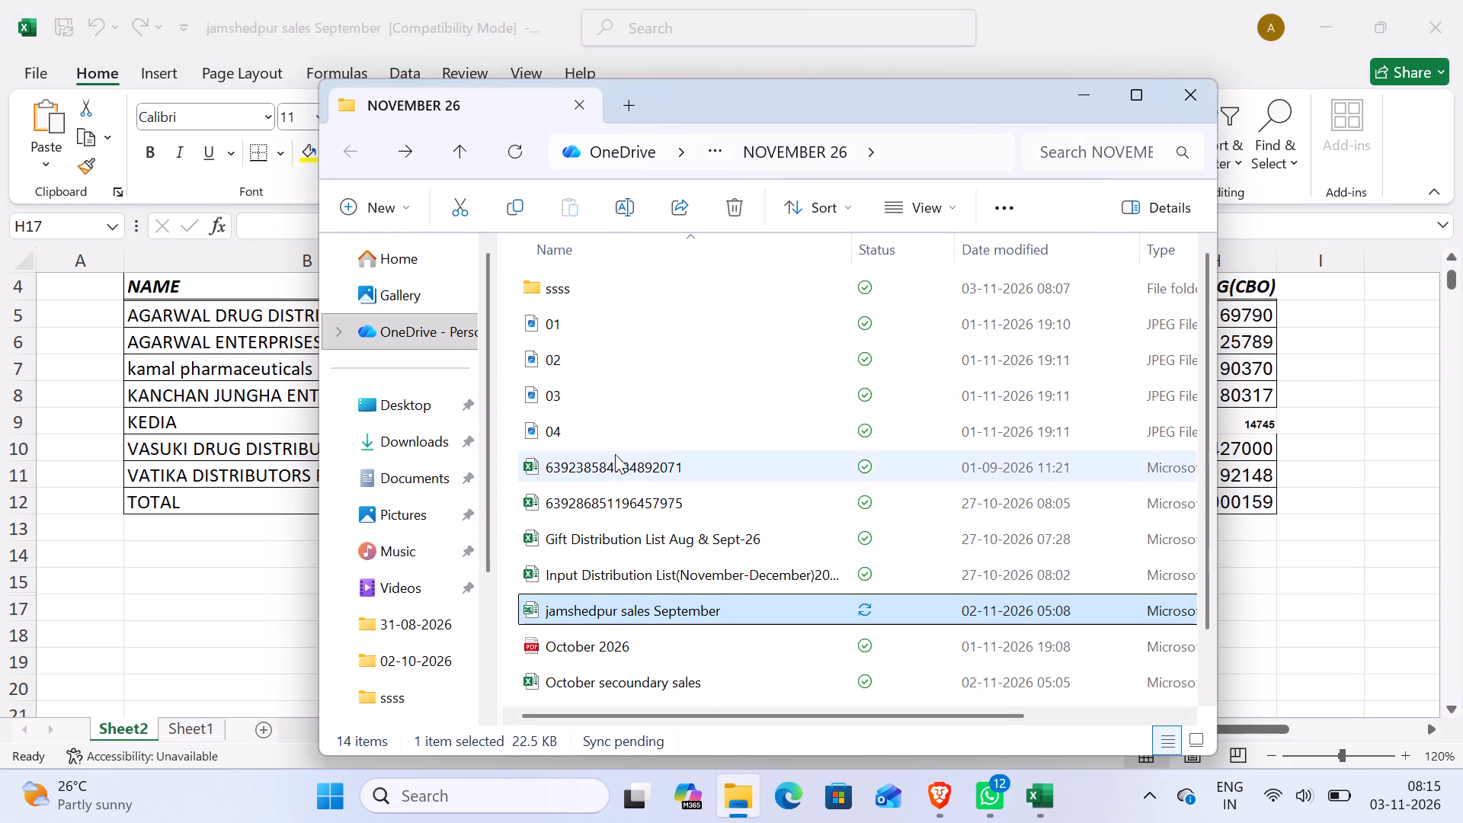
pyautogui.doubleClick(568, 291)
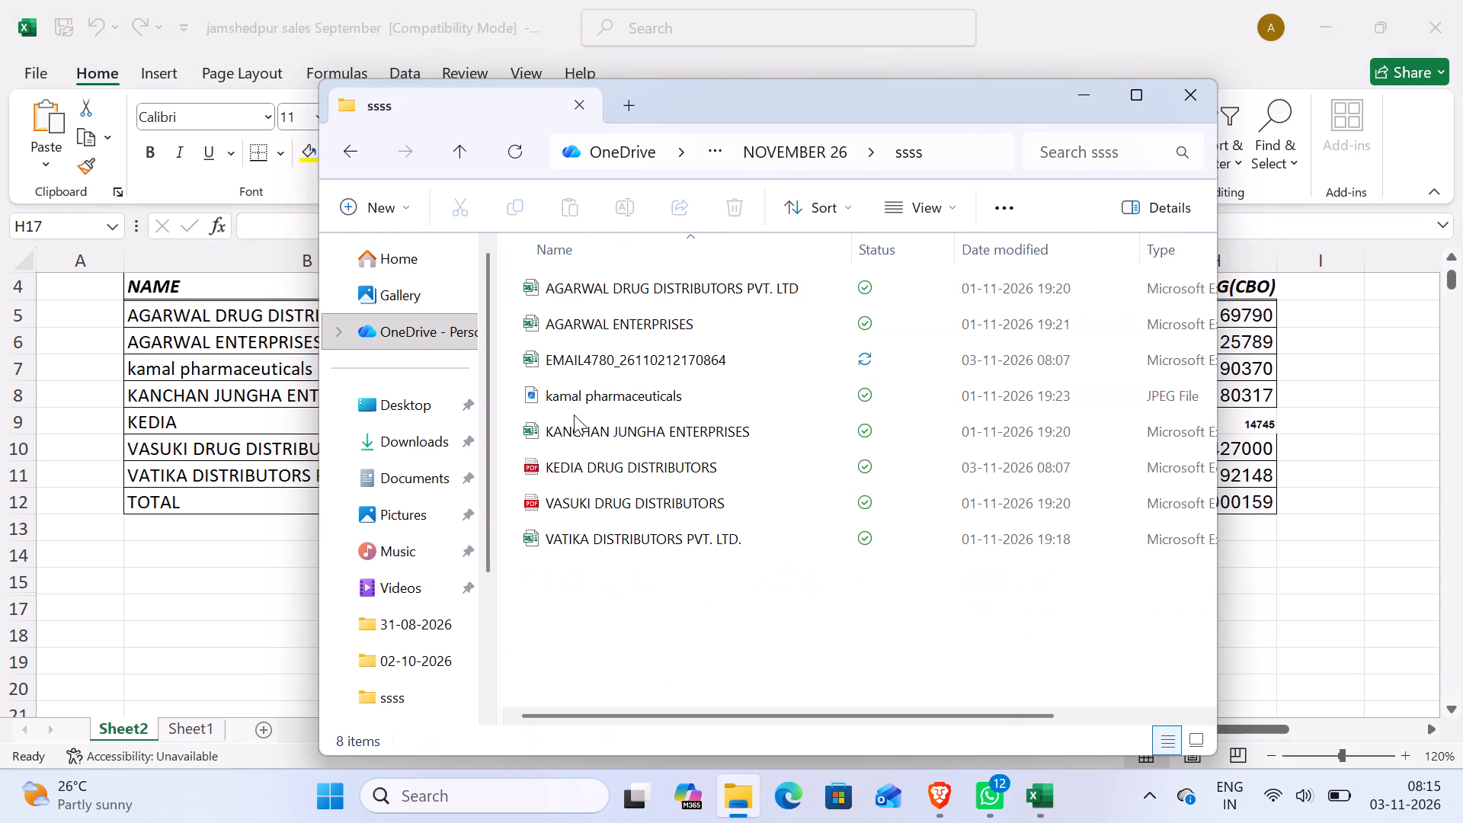
pyautogui.doubleClick(593, 471)
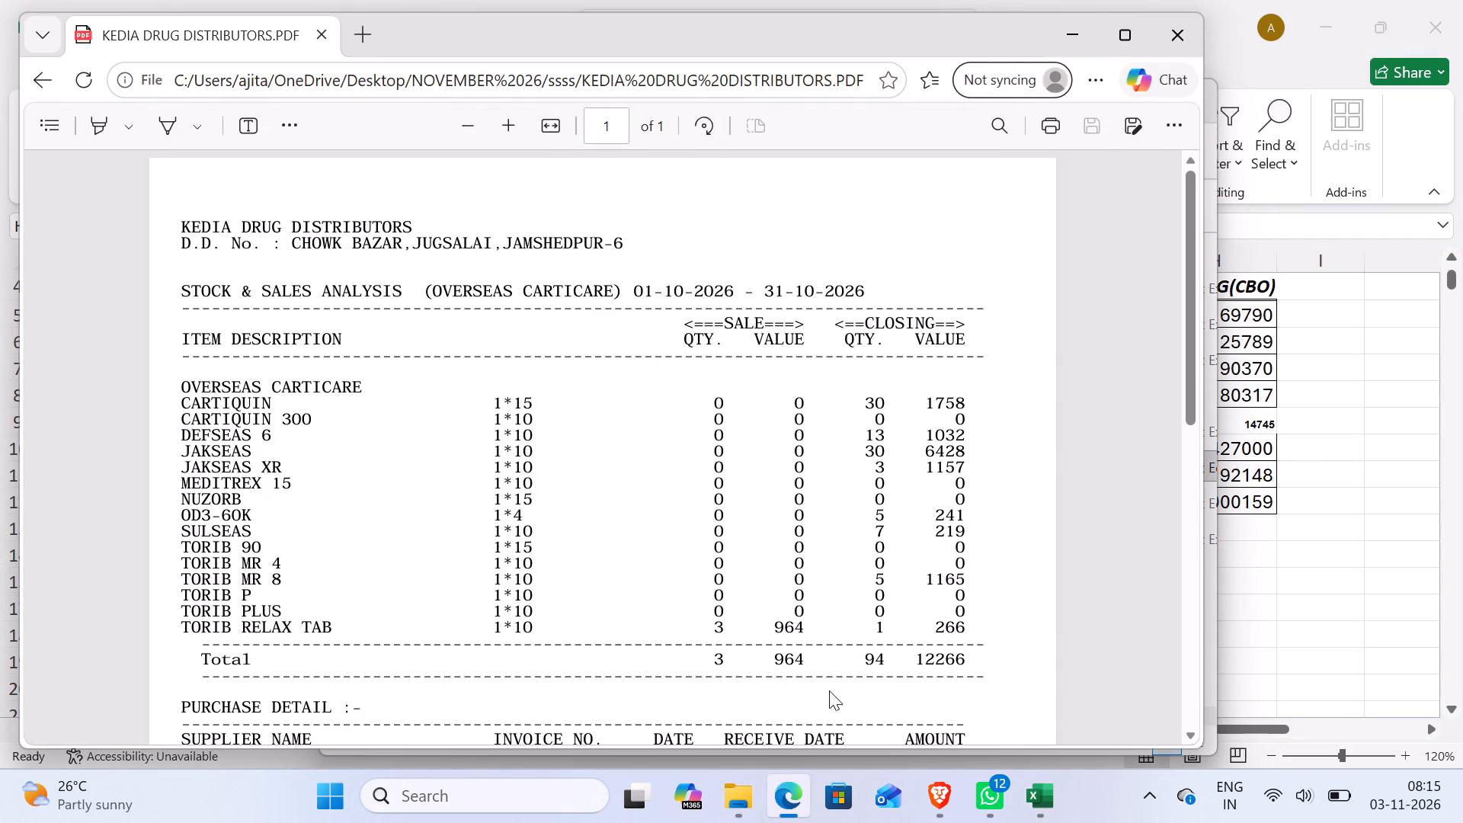
pyautogui.moveTo(815, 664); pyautogui.dragTo(766, 655)
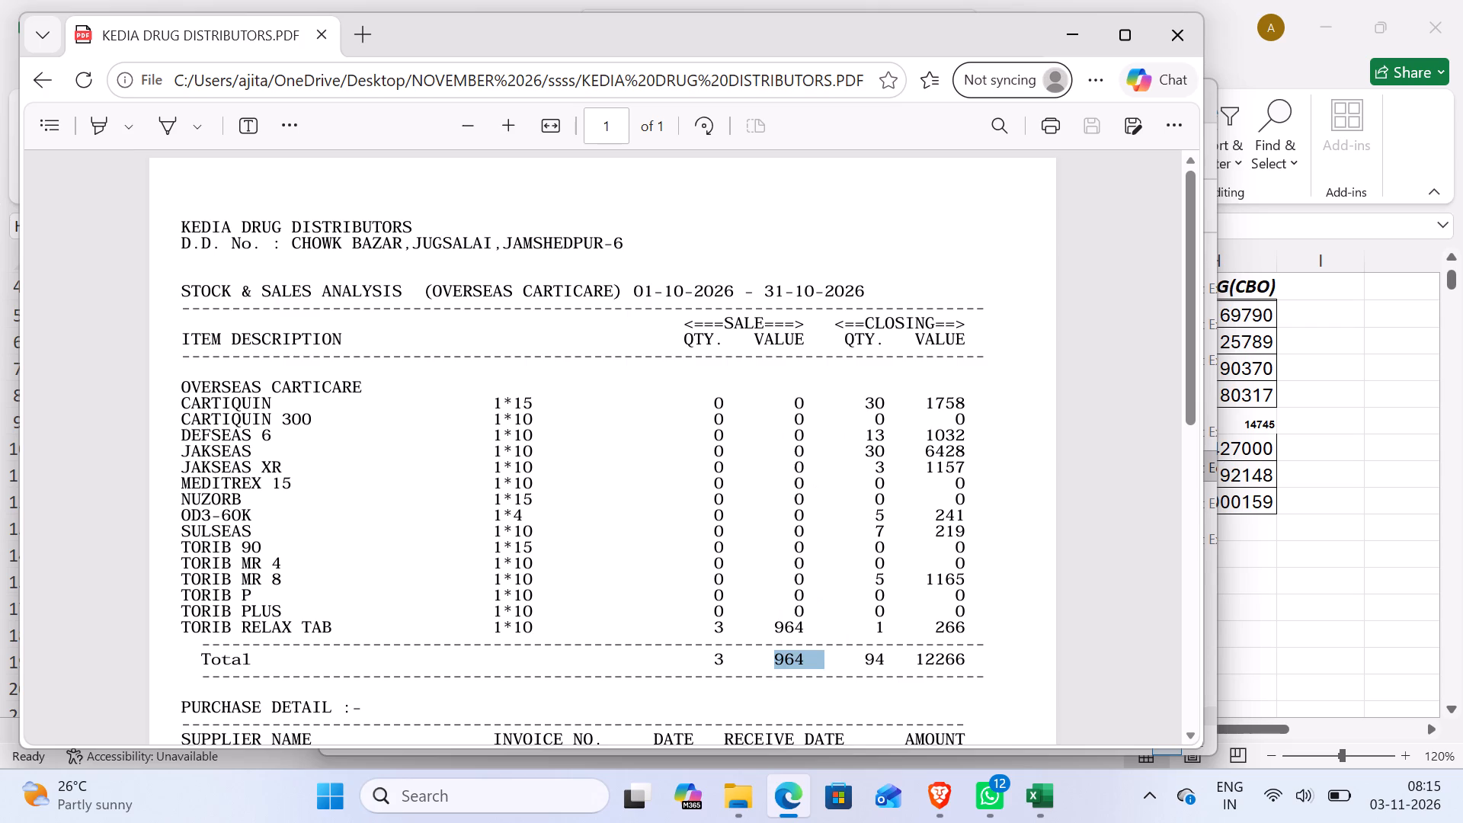
pyautogui.hotkey('ctrl', 'c')
pyautogui.click(1321, 626)
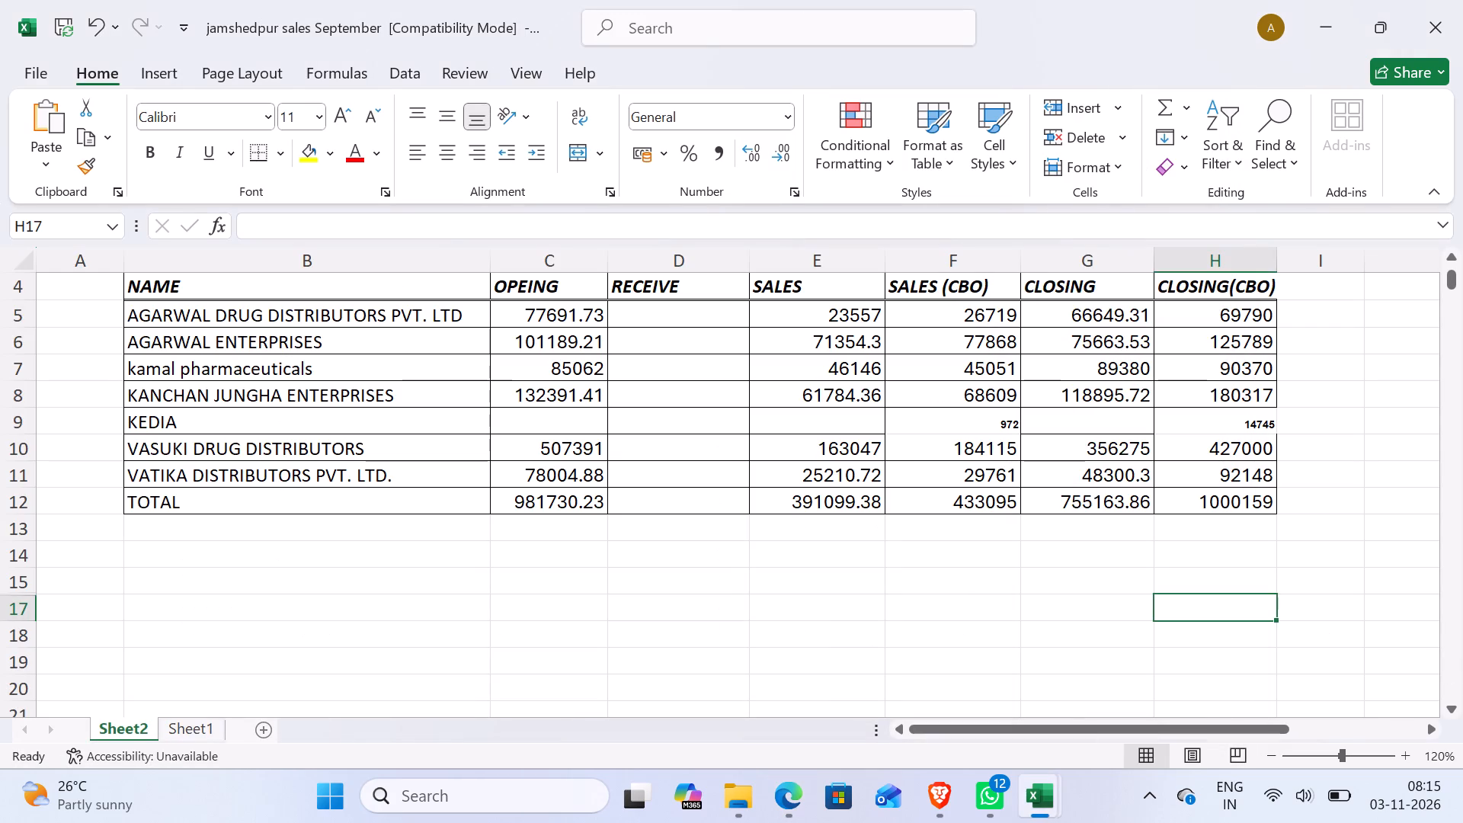
pyautogui.click(1078, 422)
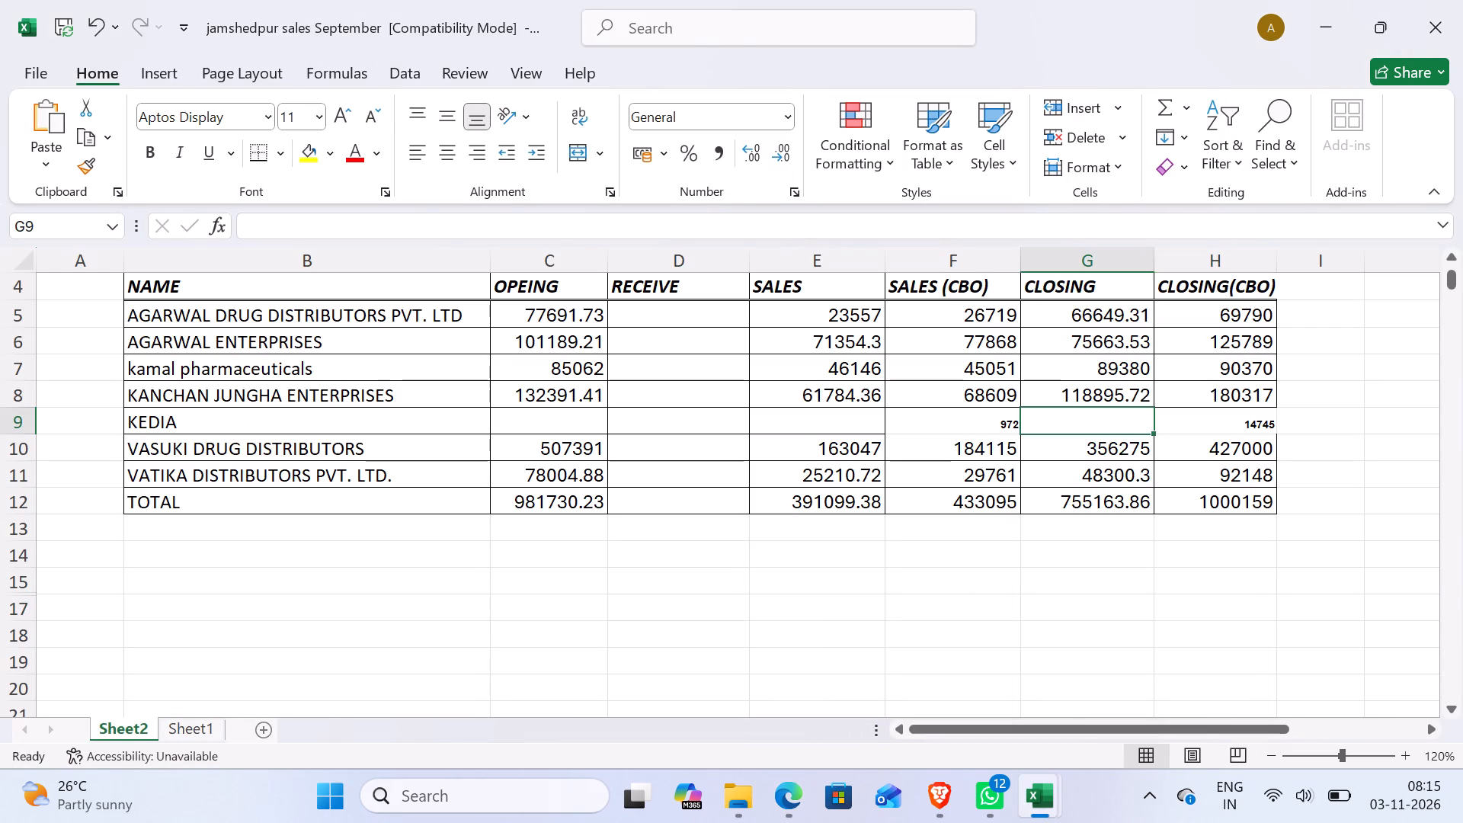
pyautogui.click(850, 418)
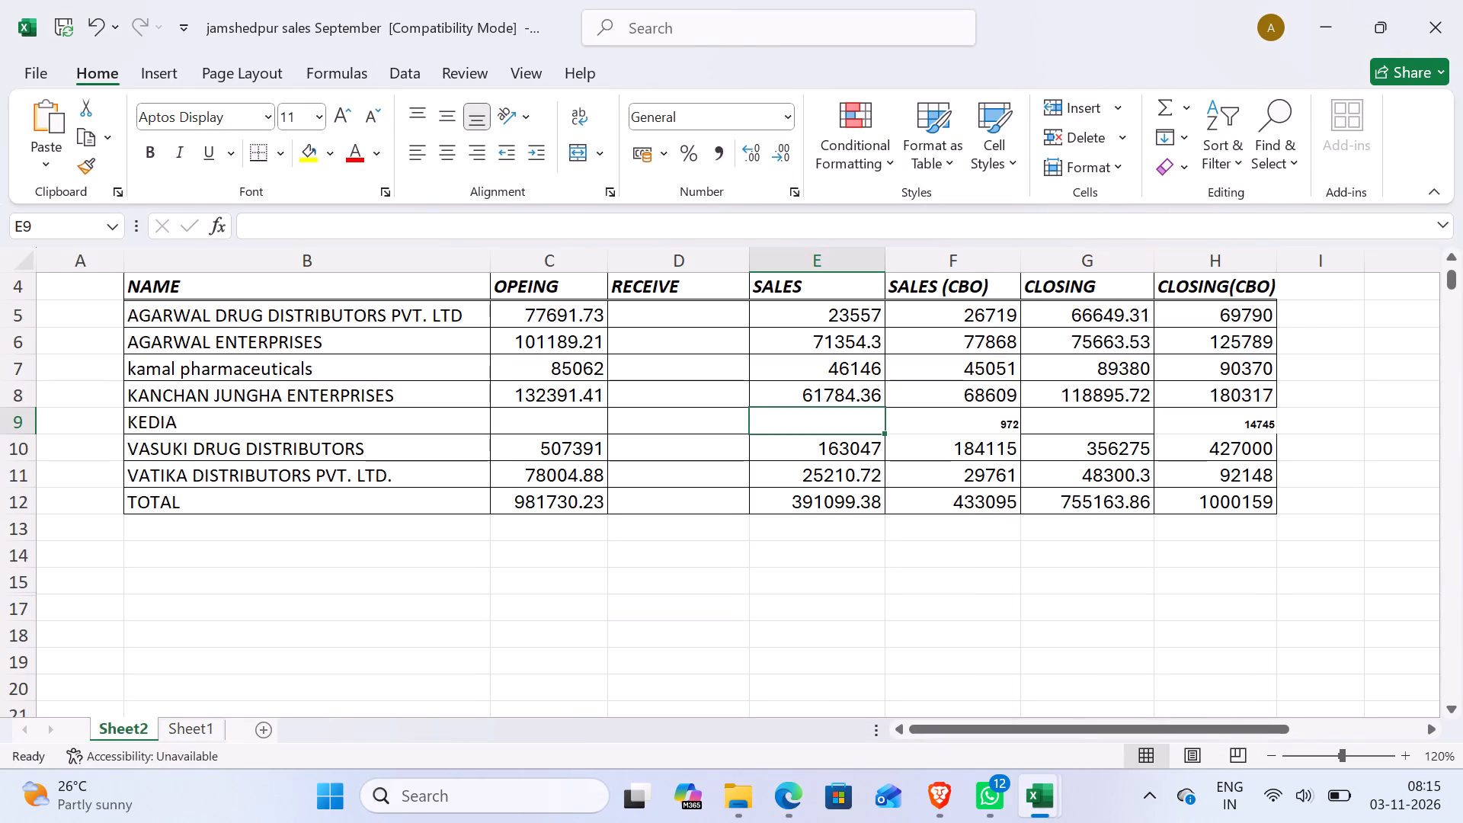
pyautogui.hotkey('ctrl', 'v')
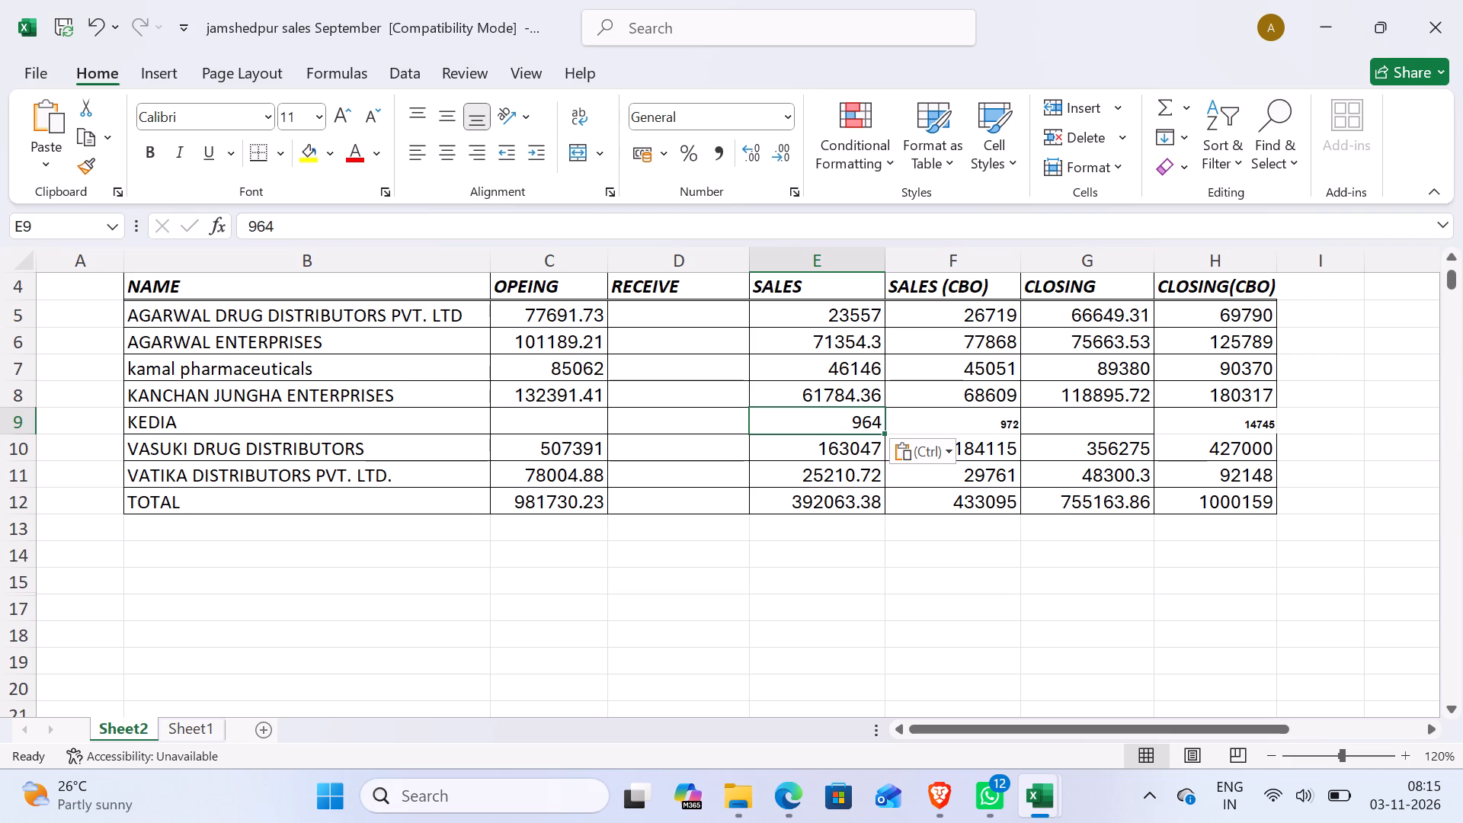
pyautogui.click(930, 536)
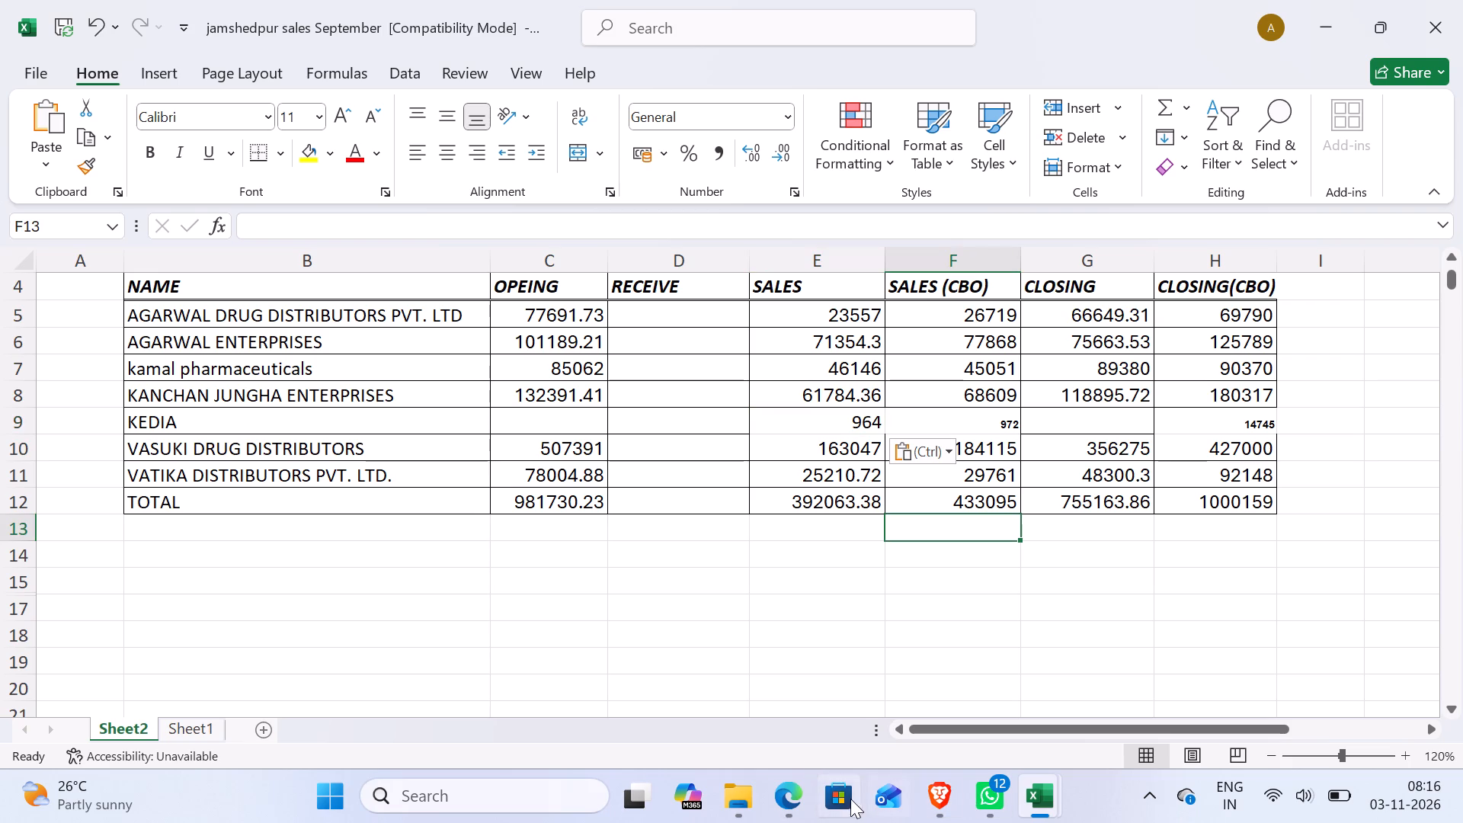
# Copy the total closing value 12266 from the Kedia Drug Distributors PDF statement into KEDIA's CLOSING cell G9.
pyautogui.click(1321, 27)
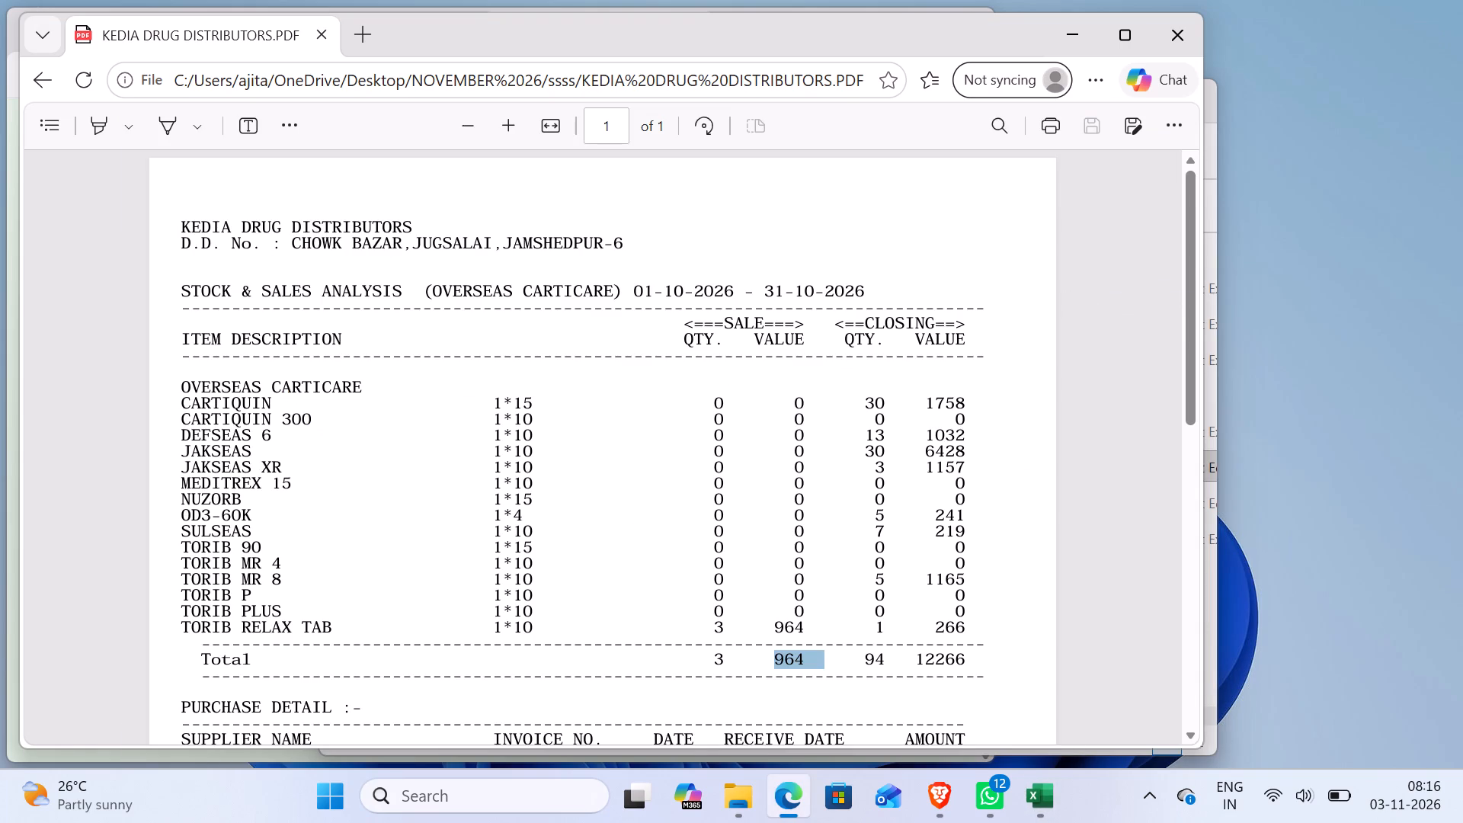
pyautogui.moveTo(911, 657); pyautogui.dragTo(981, 661)
pyautogui.click(984, 648)
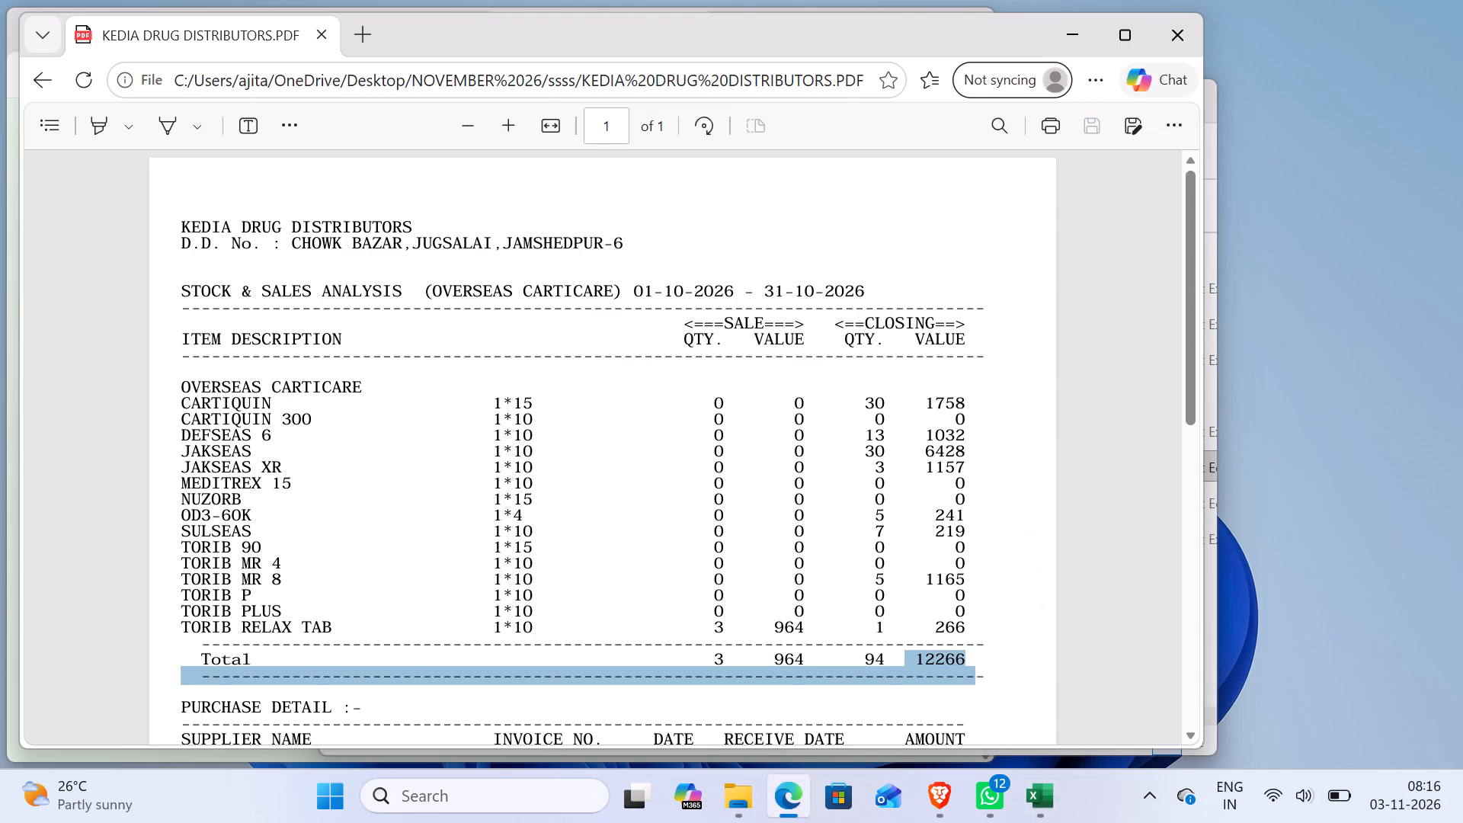
pyautogui.moveTo(968, 657); pyautogui.dragTo(917, 660)
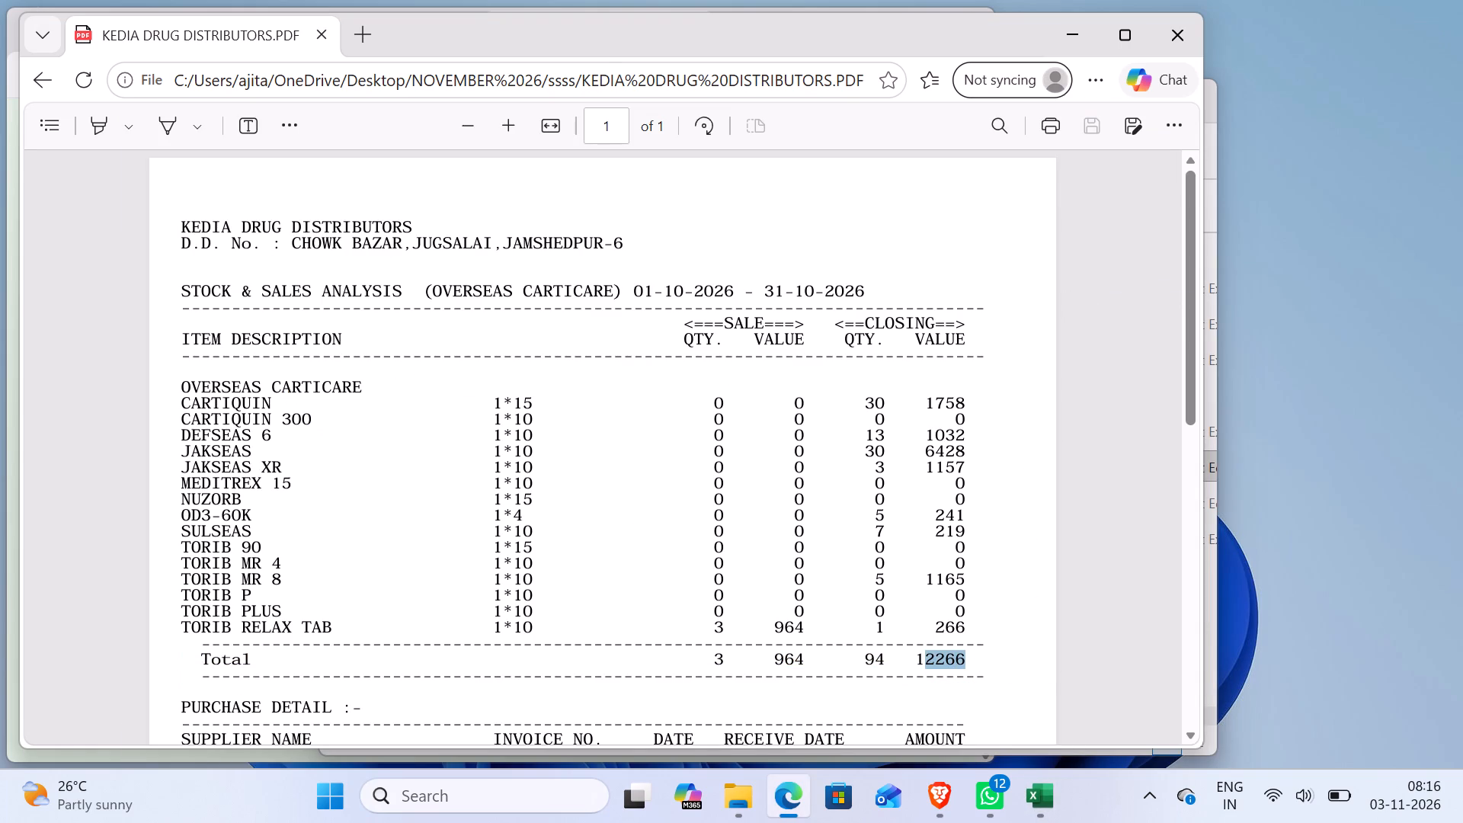
pyautogui.moveTo(917, 660); pyautogui.dragTo(914, 655)
pyautogui.hotkey('ctrl', 'c')
pyautogui.click(1282, 590)
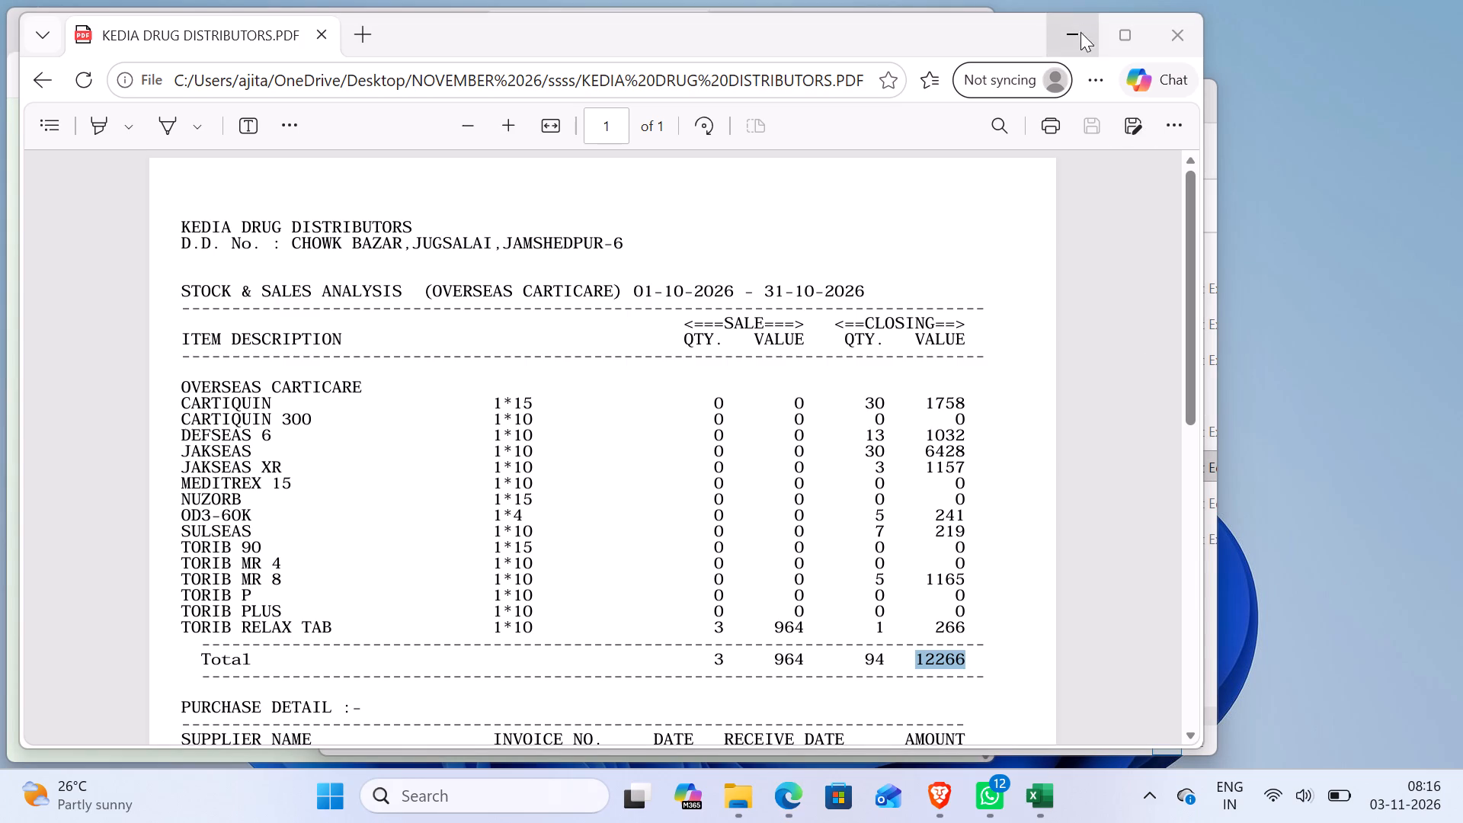
pyautogui.click(939, 795)
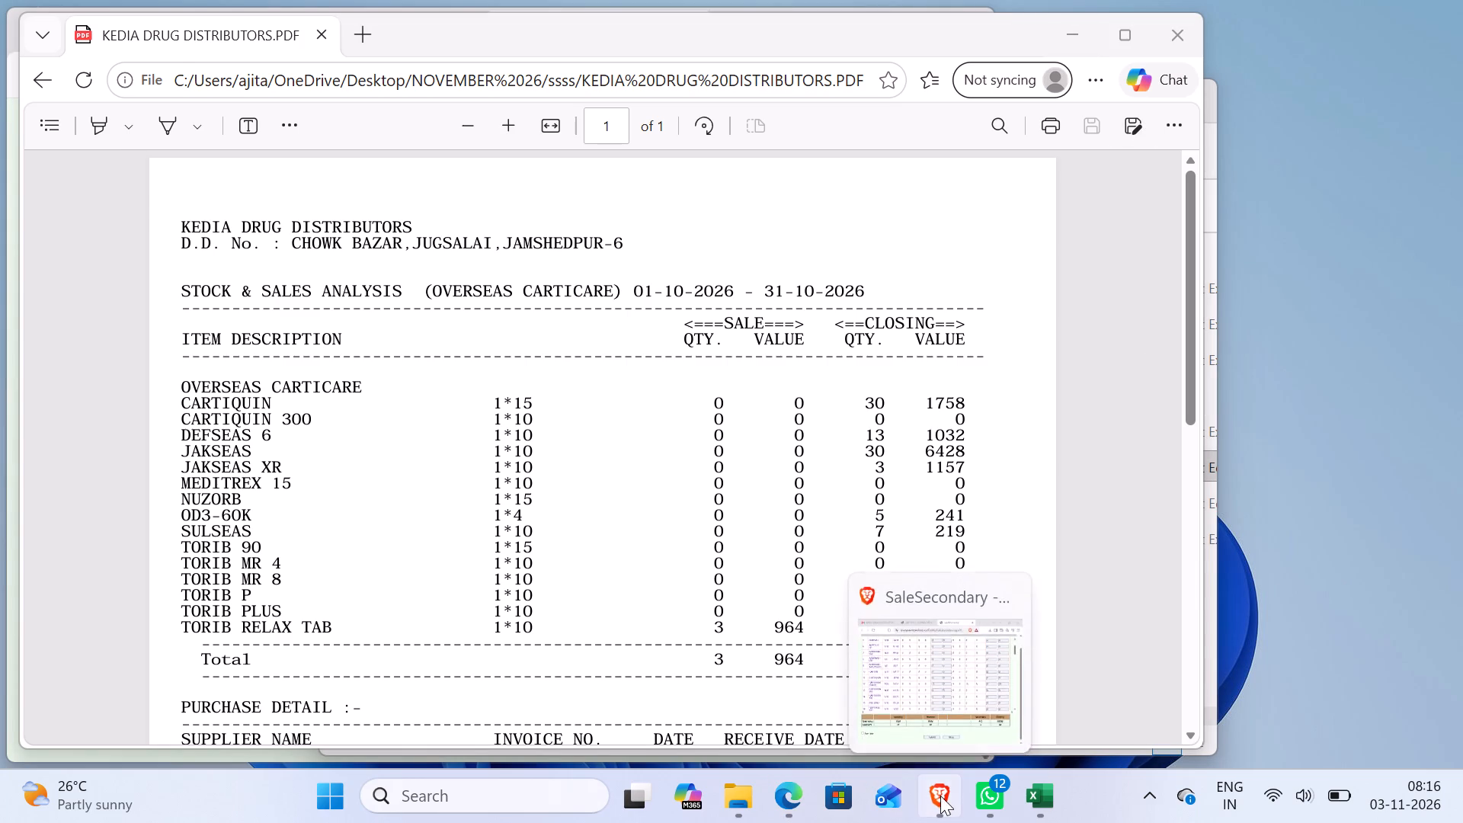
pyautogui.click(1043, 799)
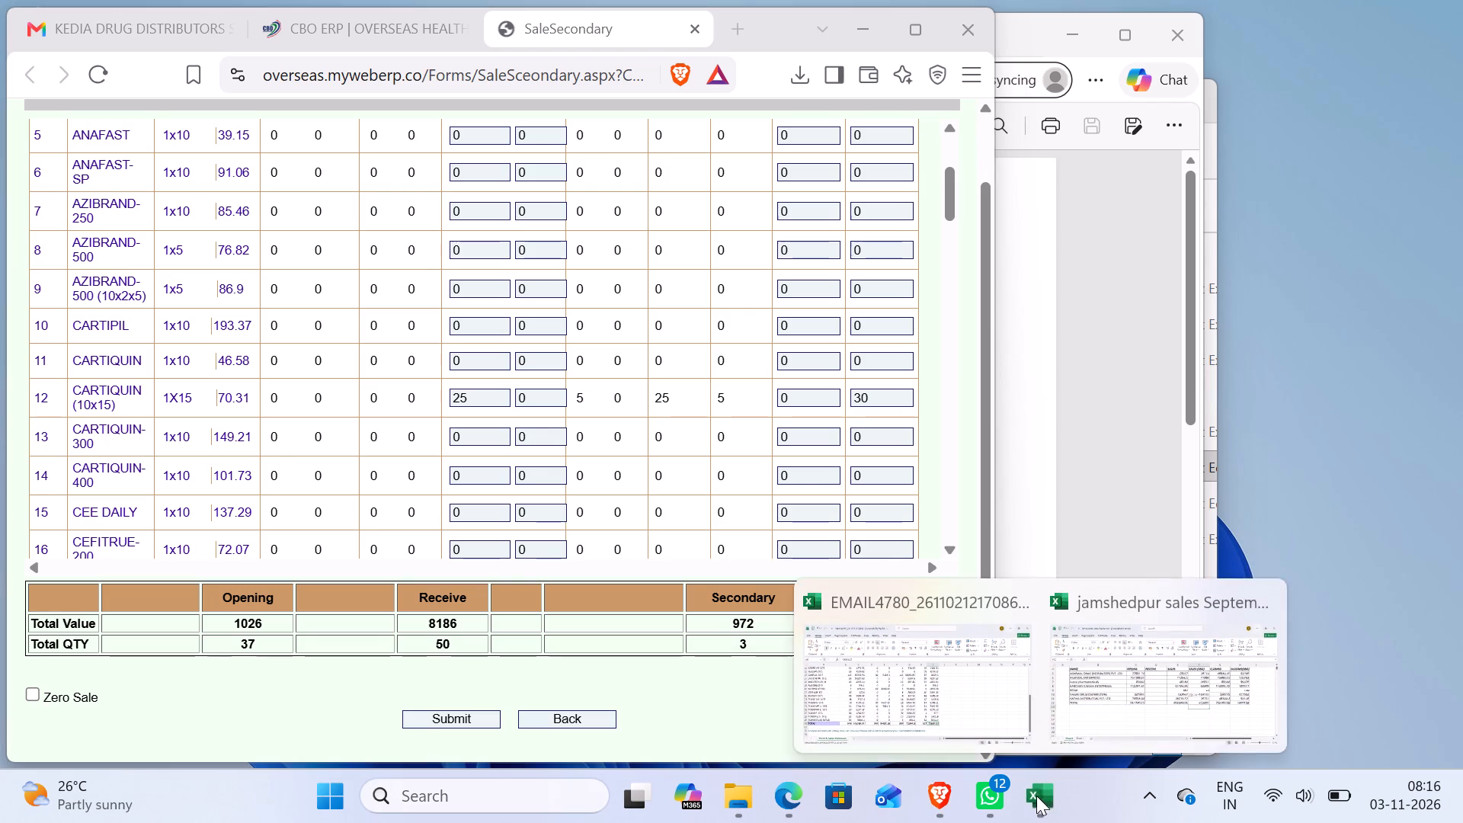
pyautogui.click(1122, 717)
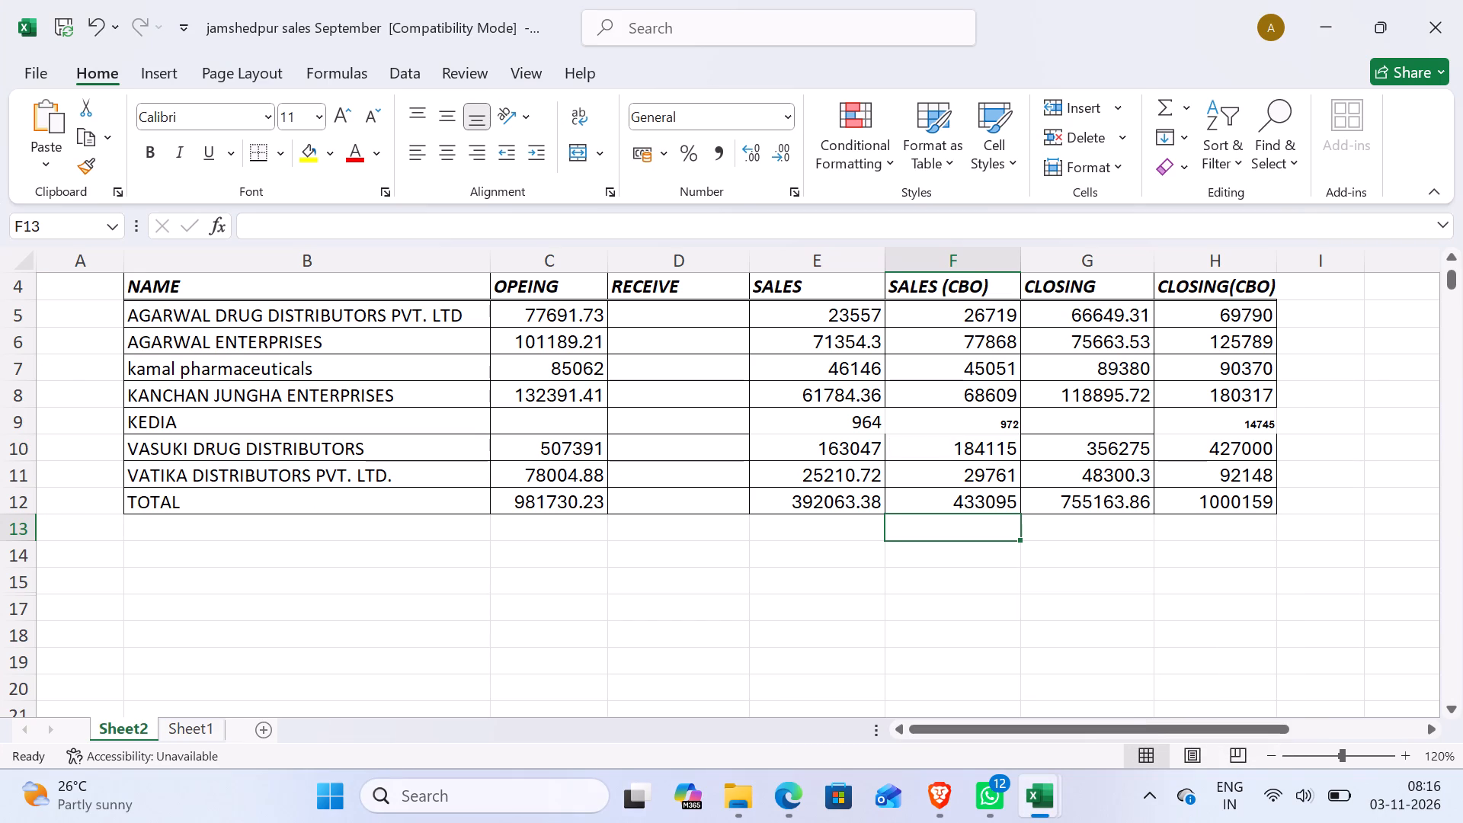
pyautogui.click(1109, 426)
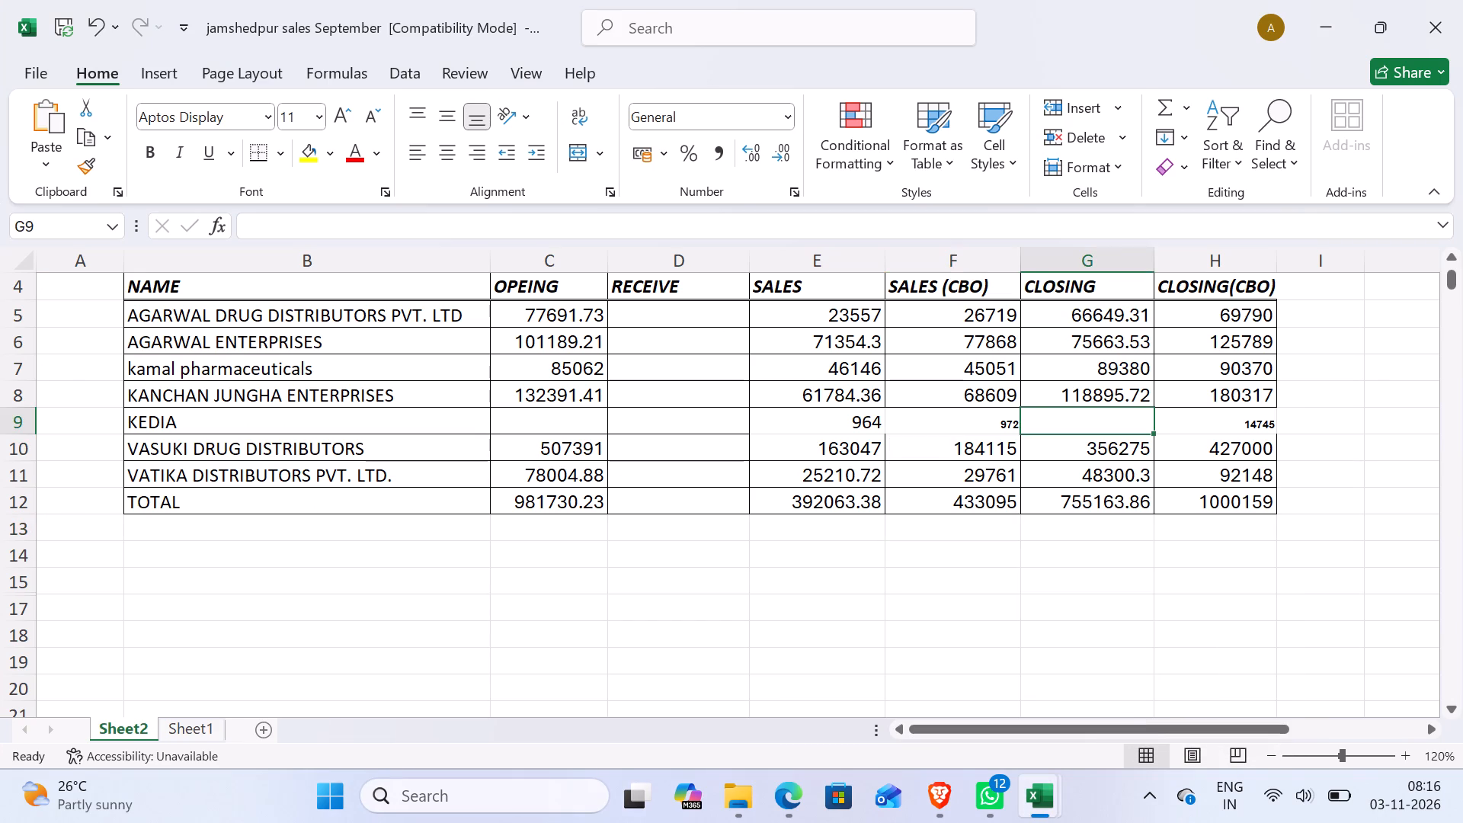
pyautogui.hotkey('ctrl', 'v')
pyautogui.click(1112, 619)
# Apply the formatting of CLOSING cell G7 to KEDIA's row cells C9:H9 with Format Painter.
pyautogui.click(1106, 358)
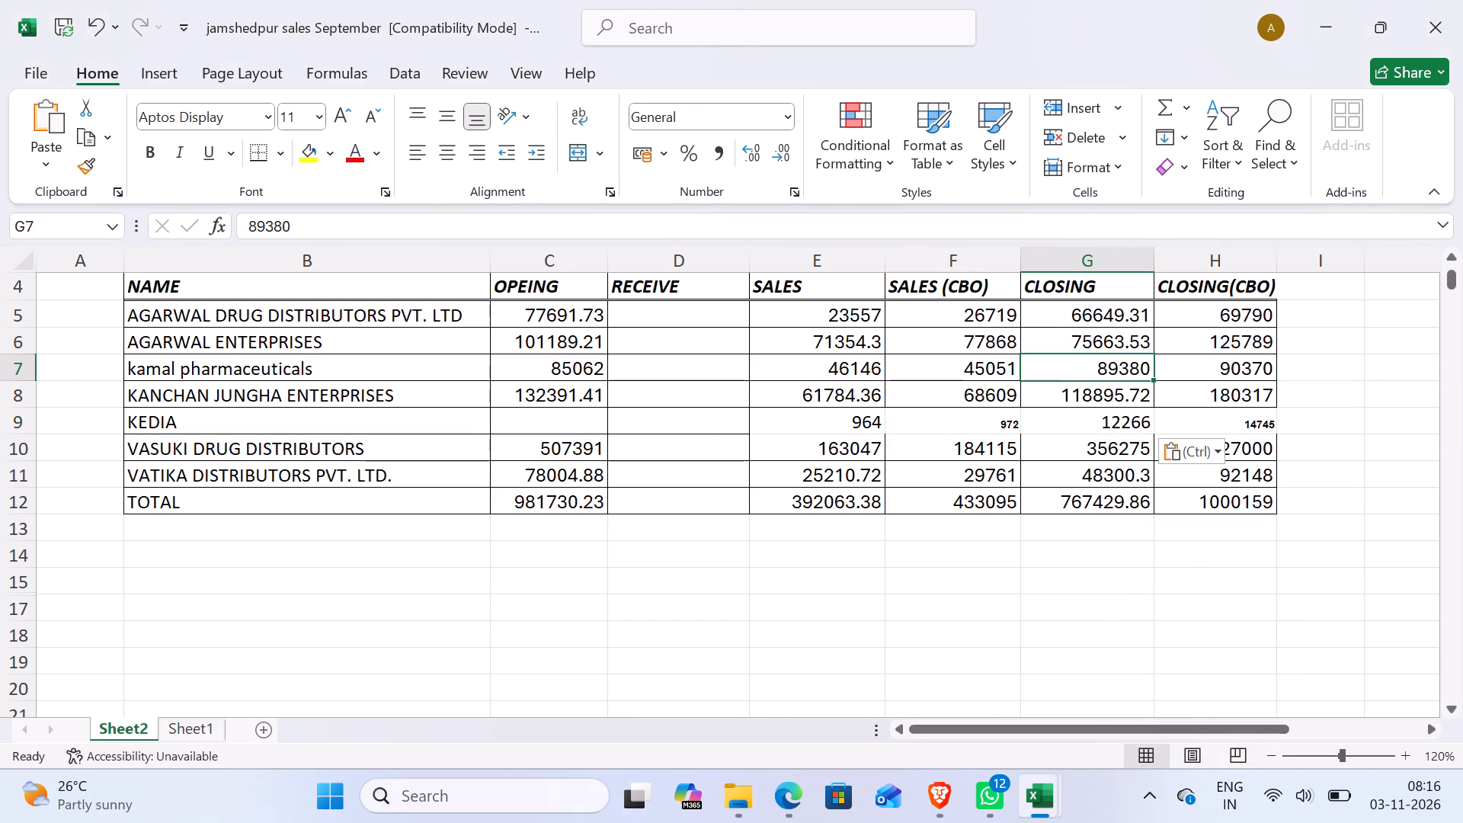
pyautogui.click(94, 165)
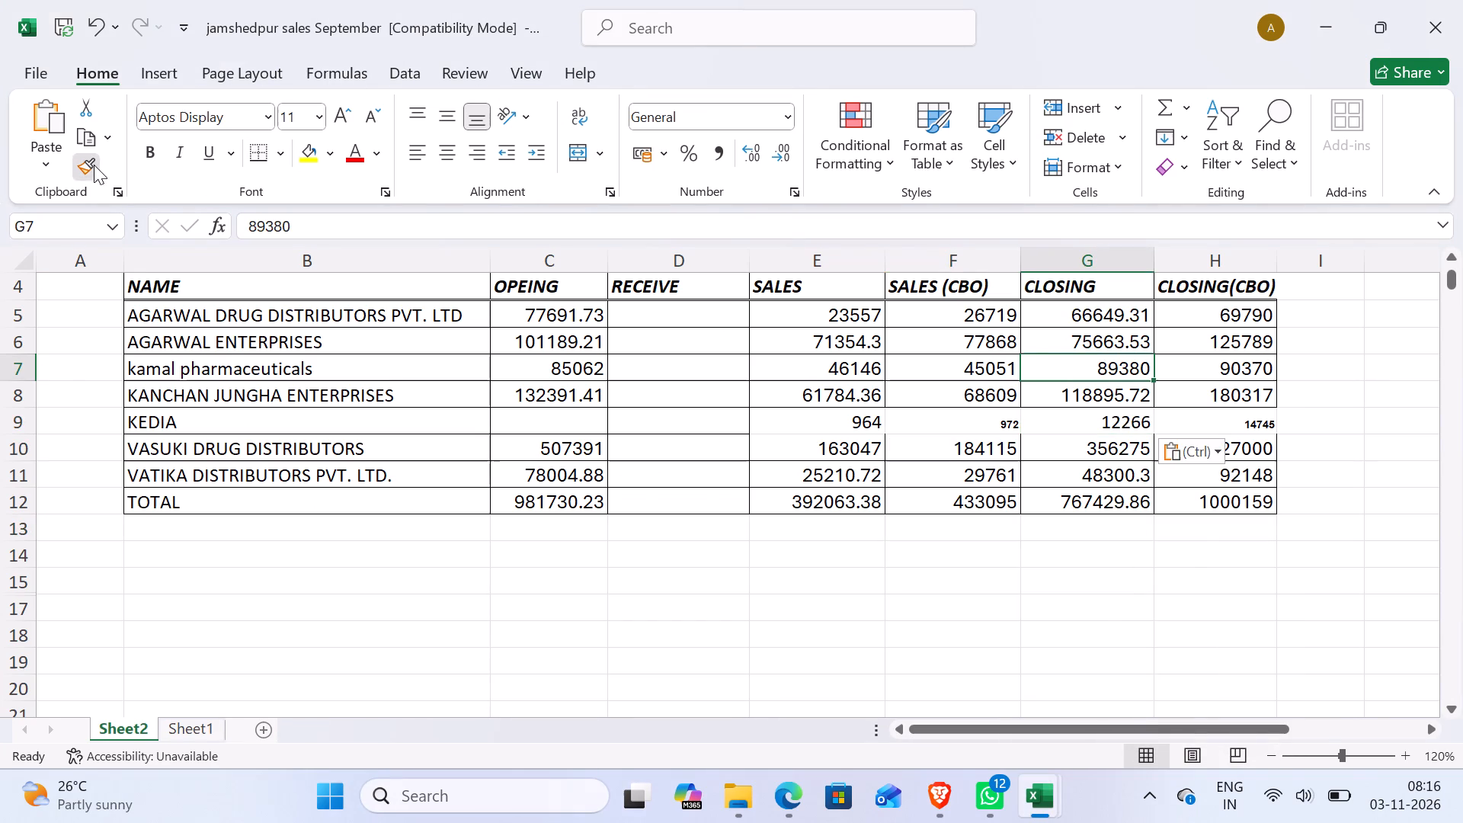
pyautogui.moveTo(548, 419); pyautogui.dragTo(869, 418)
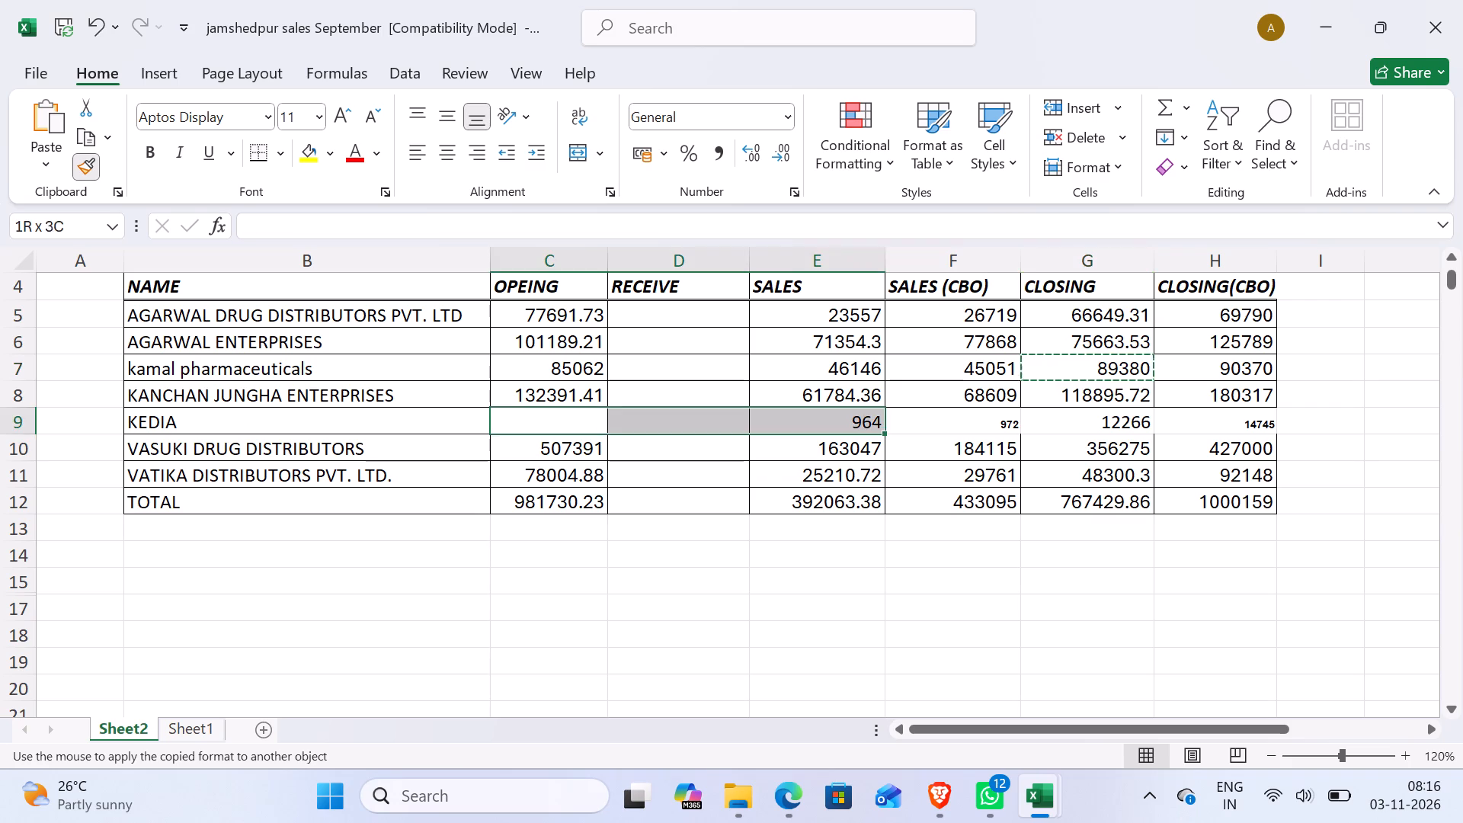
pyautogui.moveTo(869, 418); pyautogui.dragTo(1269, 426)
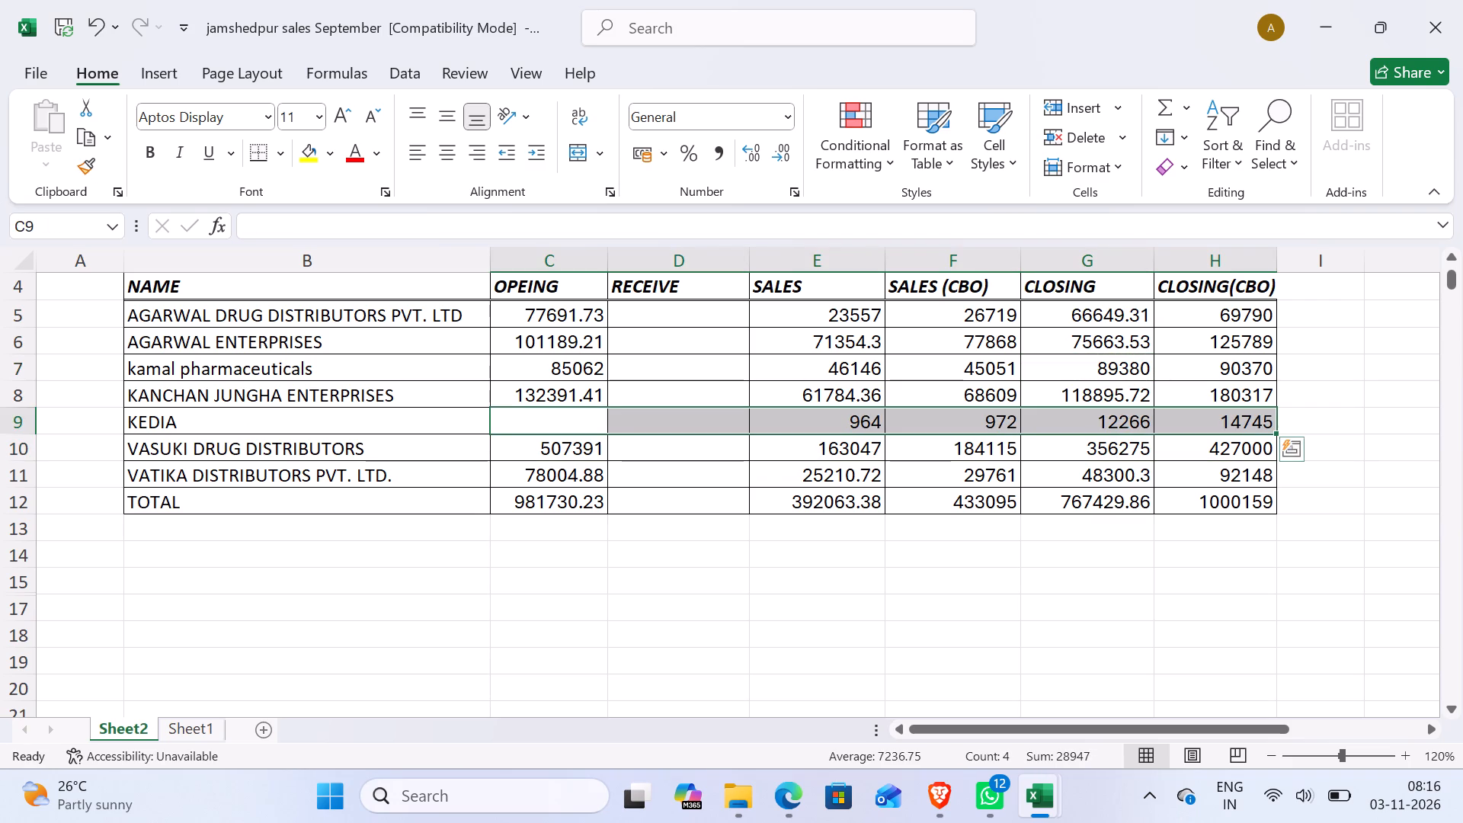
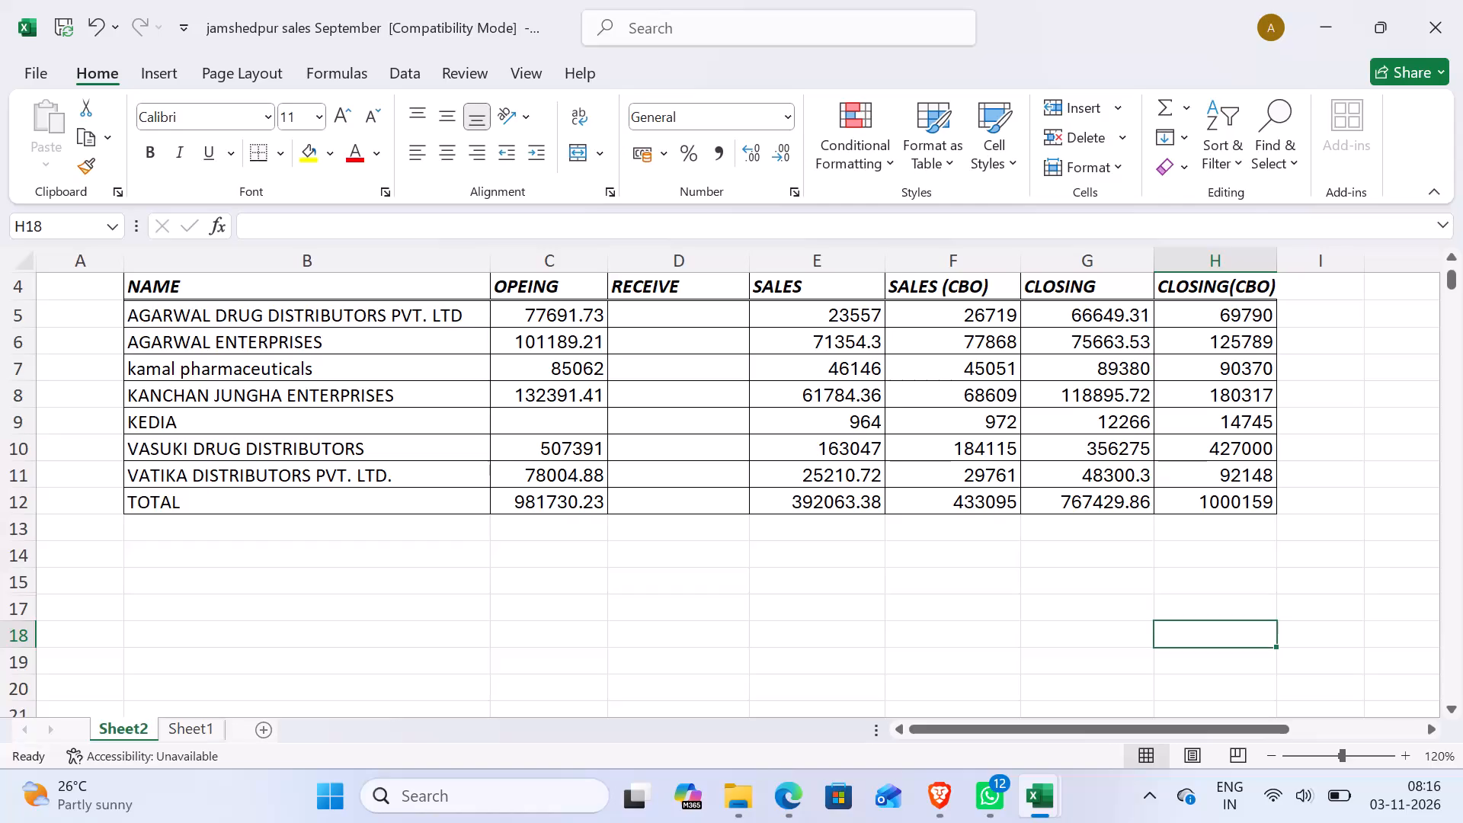
# Save the jamshedpur sales September workbook and close it.
pyautogui.hotkey('ctrl', 's')
pyautogui.click(1452, 24)
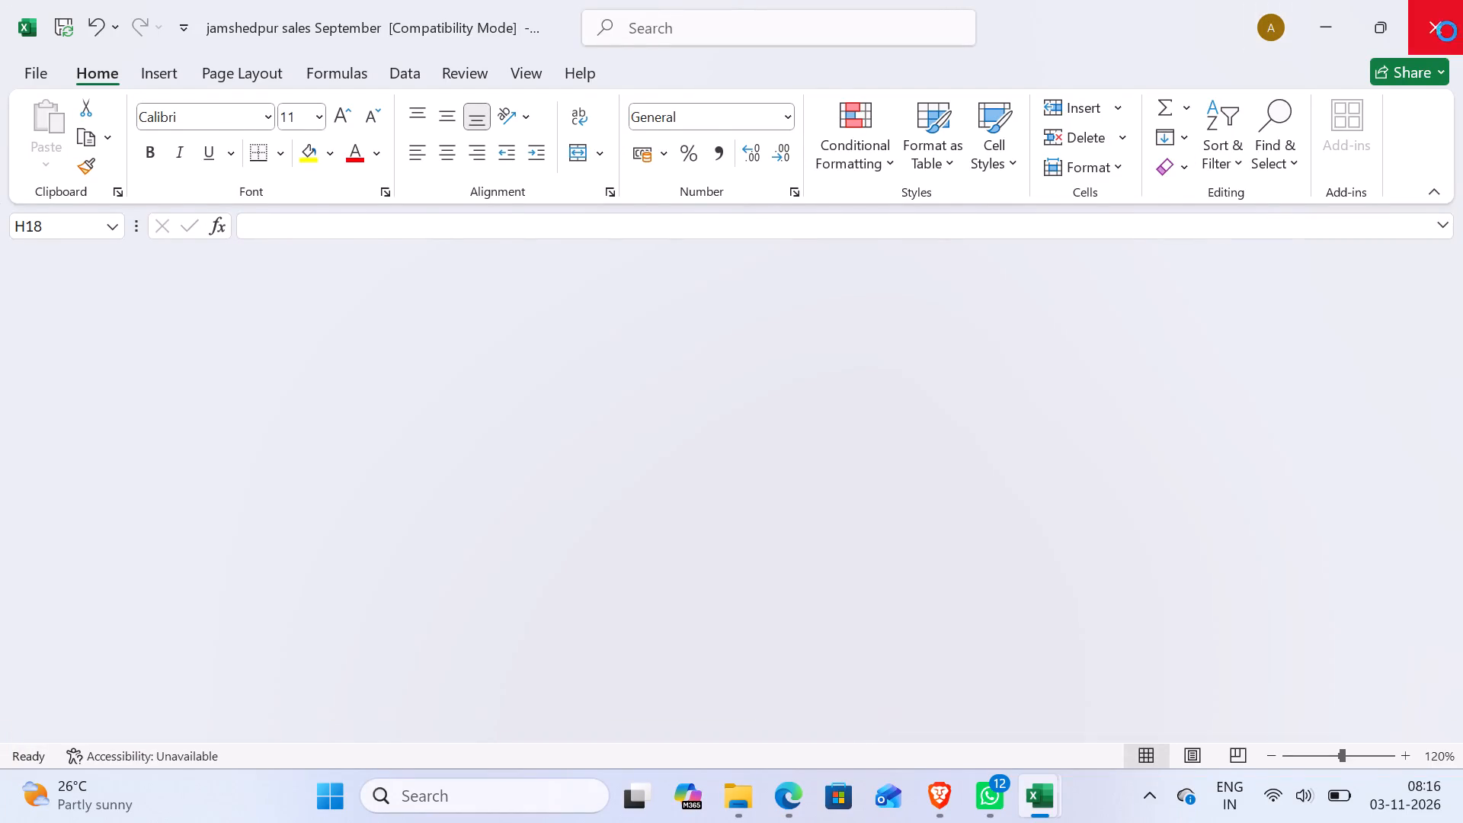
# Close the remaining open windows: the Brave browser with all its tabs, the Edge PDF viewer and File Explorer.
pyautogui.click(959, 38)
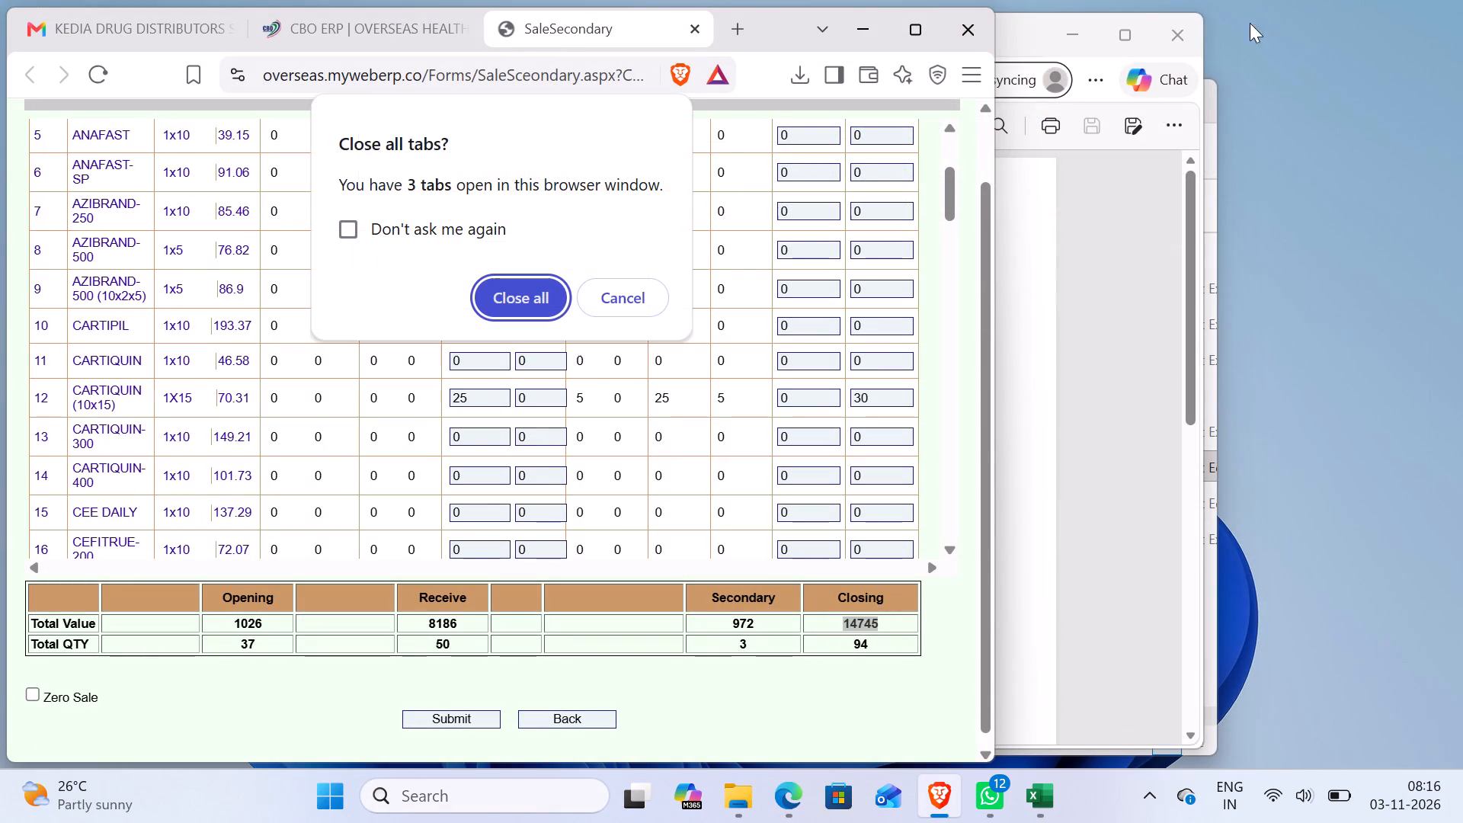
pyautogui.click(514, 304)
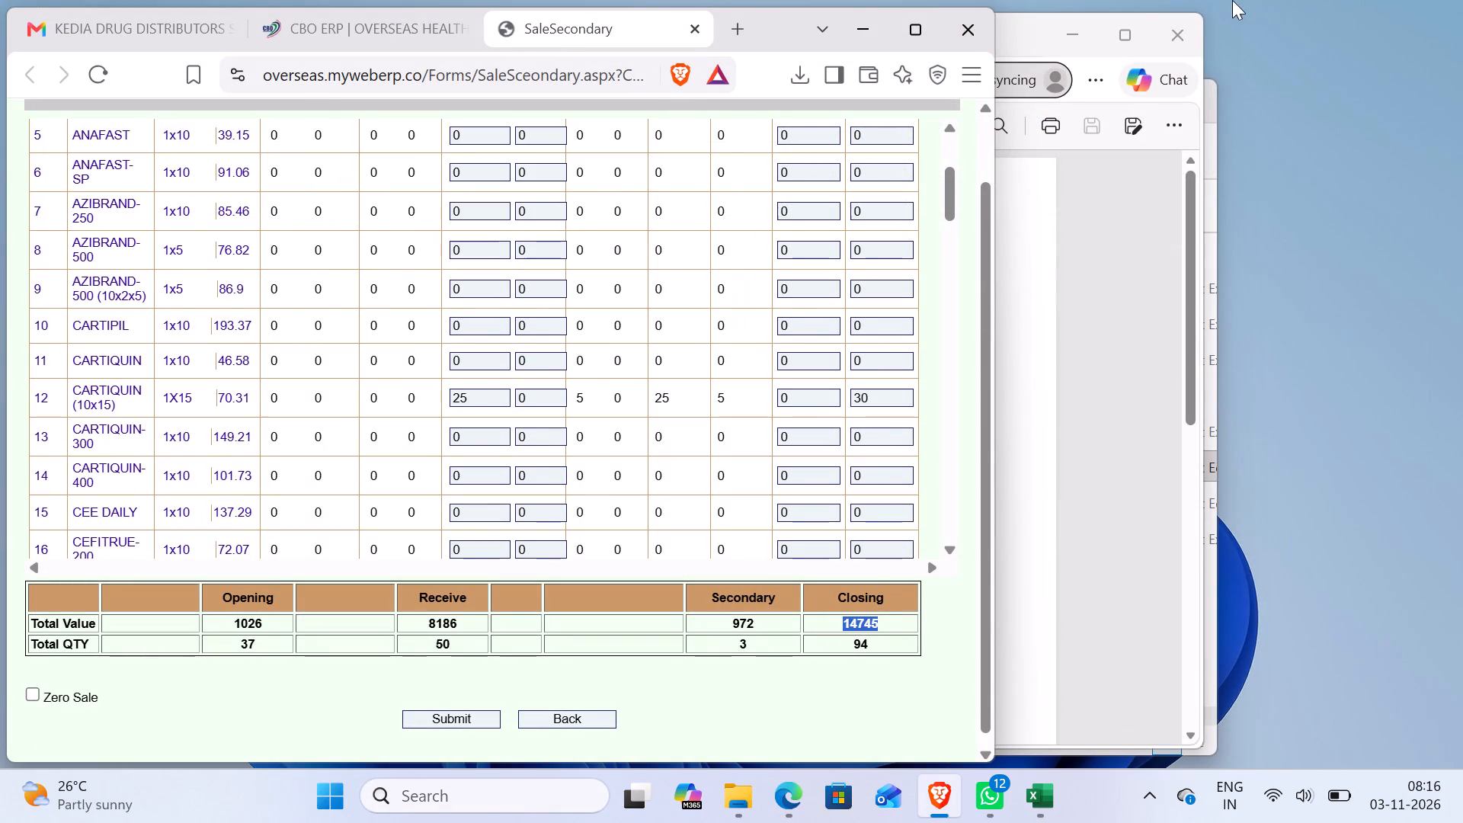
pyautogui.click(1180, 37)
pyautogui.click(1191, 85)
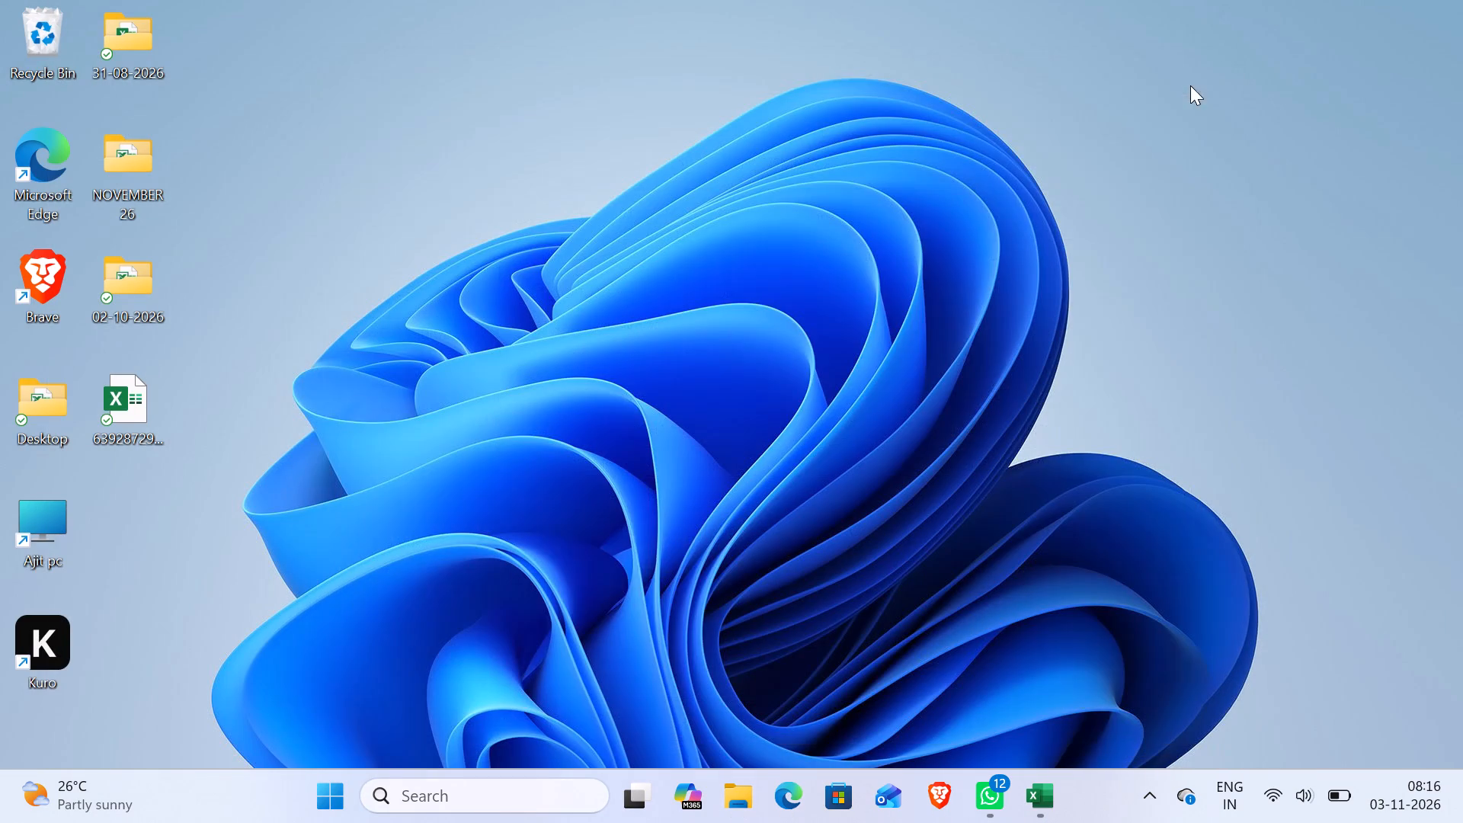
# Open the Windows power options to shut down the computer.
pyautogui.click(344, 802)
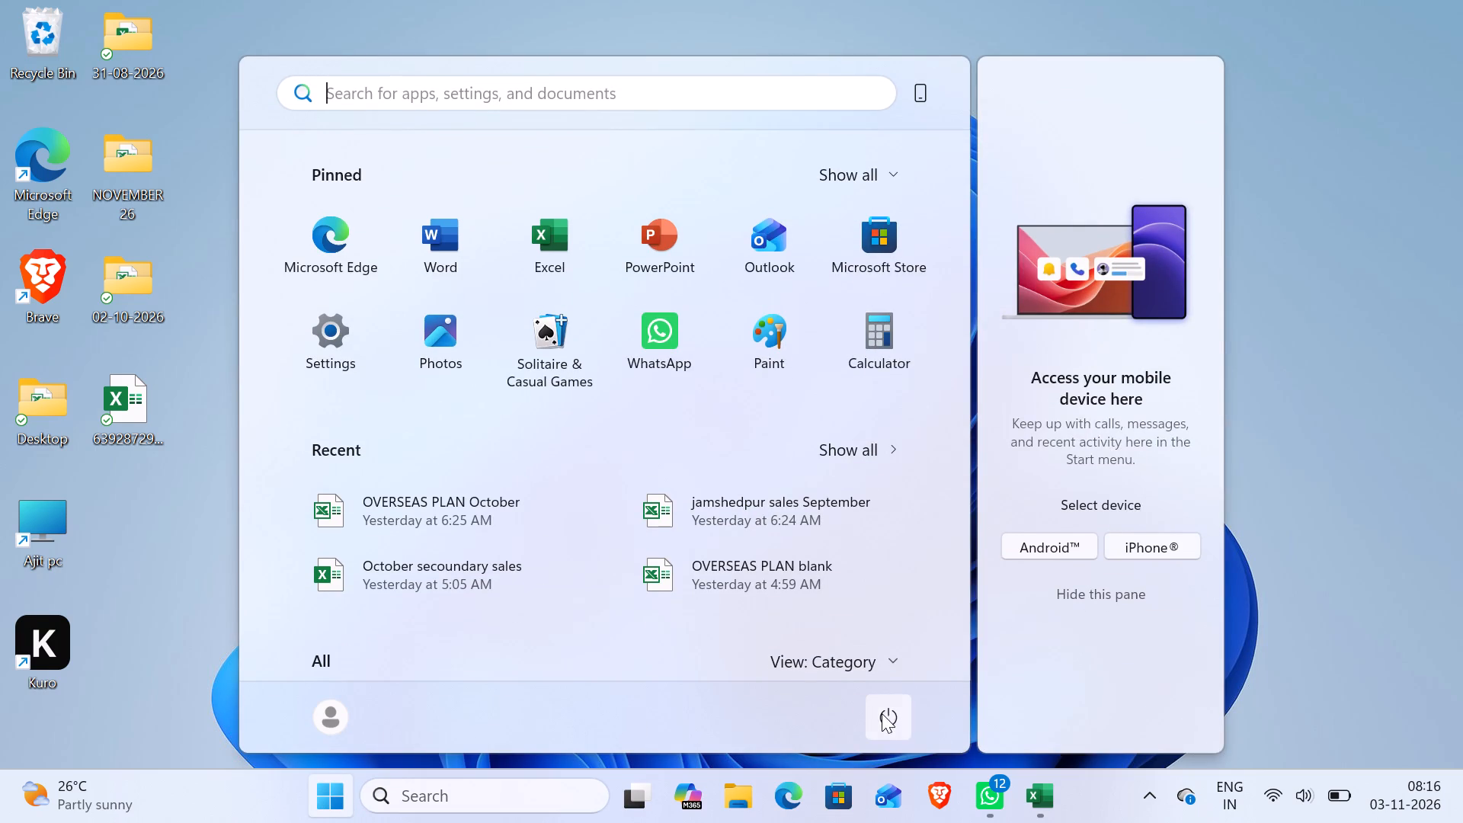
pyautogui.click(882, 715)
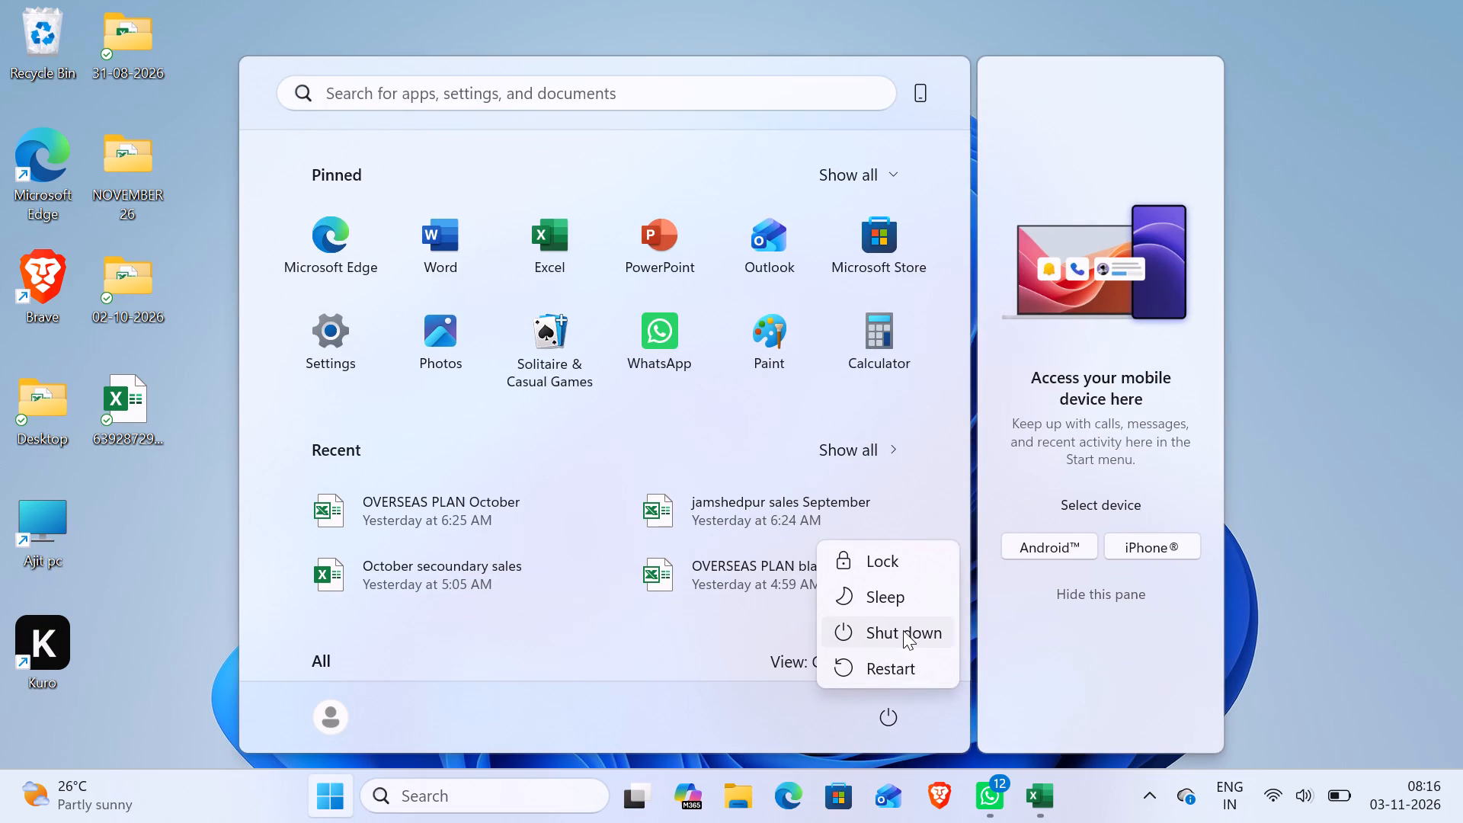